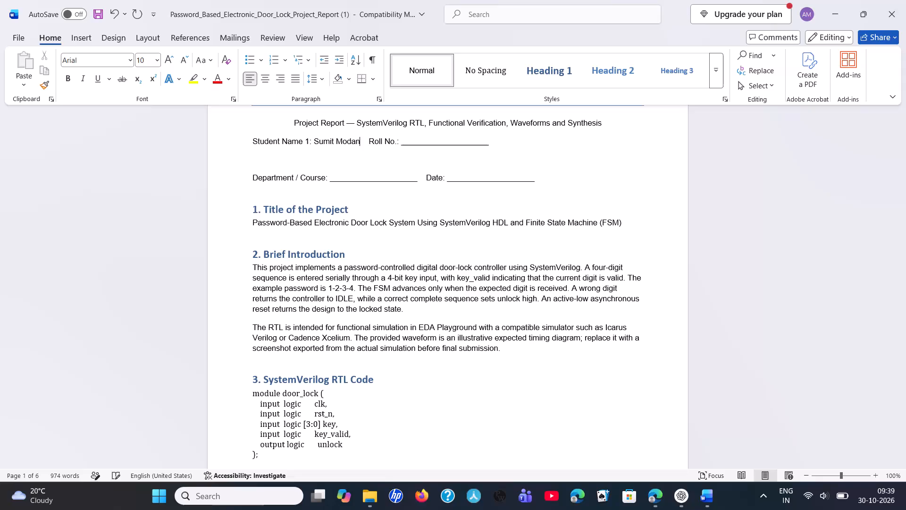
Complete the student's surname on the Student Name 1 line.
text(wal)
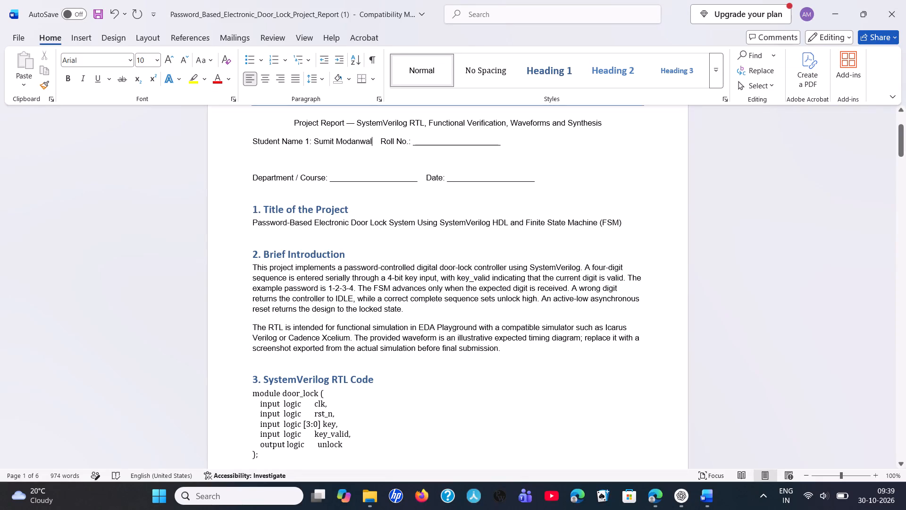
Delete the underscore placeholder after "Roll No.:" on the Student Name 1 line, keeping a space after the colon.
click(431, 139)
click(511, 142)
key(bracketright)
key(BackSpace)
key(BackSpace)
key(BackSpace)
key(BackSpace)
key(BackSpace)
key(BackSpace)
key(BackSpace)
key(BackSpace)
key(BackSpace)
key(BackSpace)
key(BackSpace)
key(BackSpace)
key(BackSpace)
key(BackSpace)
key(BackSpace)
key(BackSpace)
key(BackSpace)
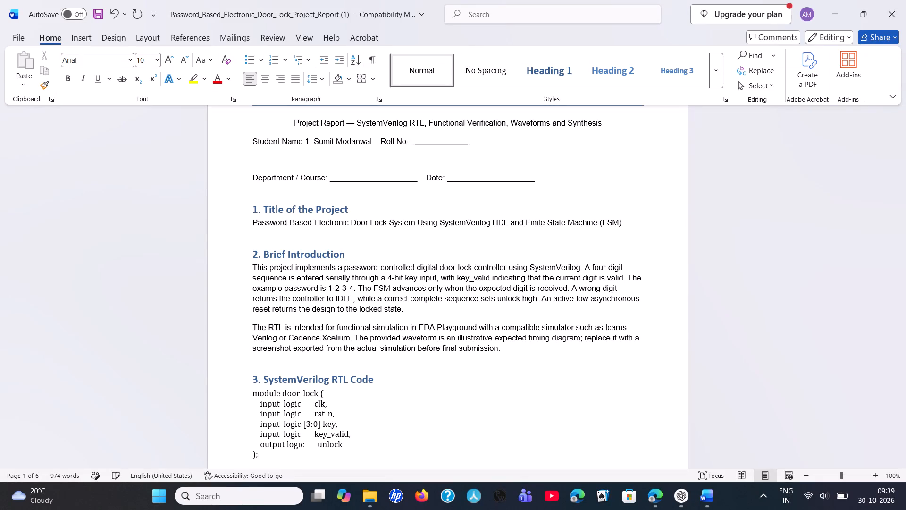
key(BackSpace)
key(BackSpace)
key(BackSpace)
key(BackSpace)
key(BackSpace)
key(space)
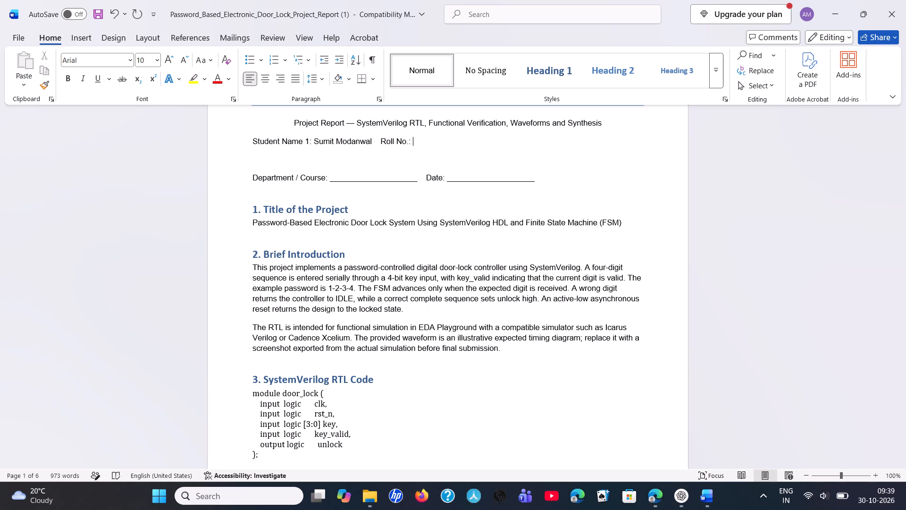
Remove the surname from the Student Name 1 entry, keeping only the first name.
click(374, 147)
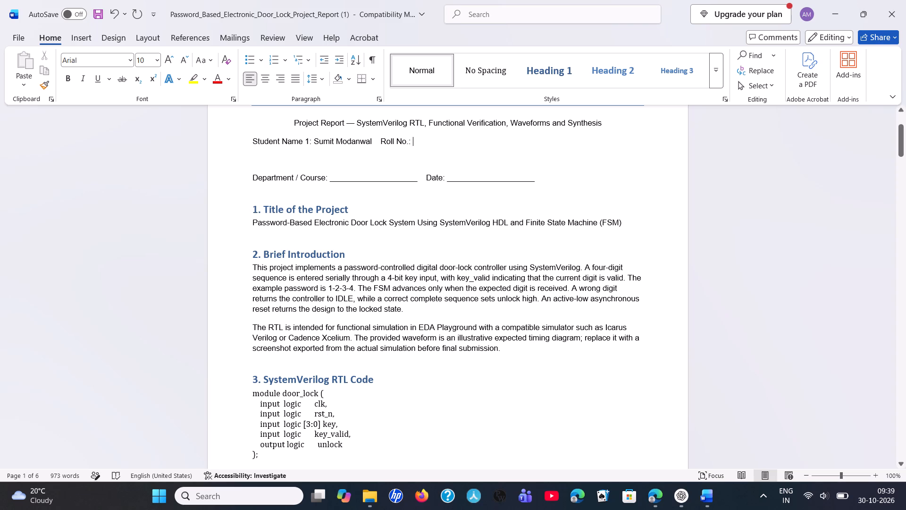
key(BackSpace)
key(BackSpace)
key(BackSpace)
key(BackSpace)
key(BackSpace)
key(BackSpace)
key(BackSpace)
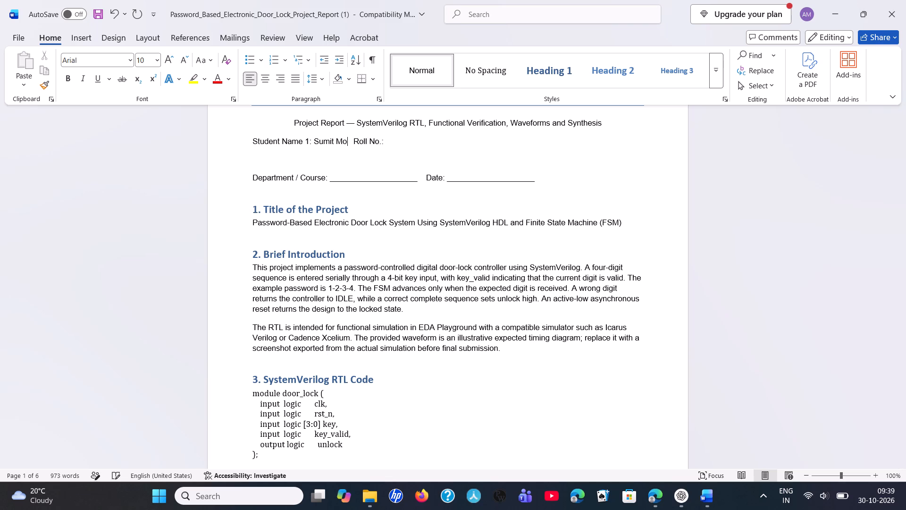
key(BackSpace)
key(BackSpace)
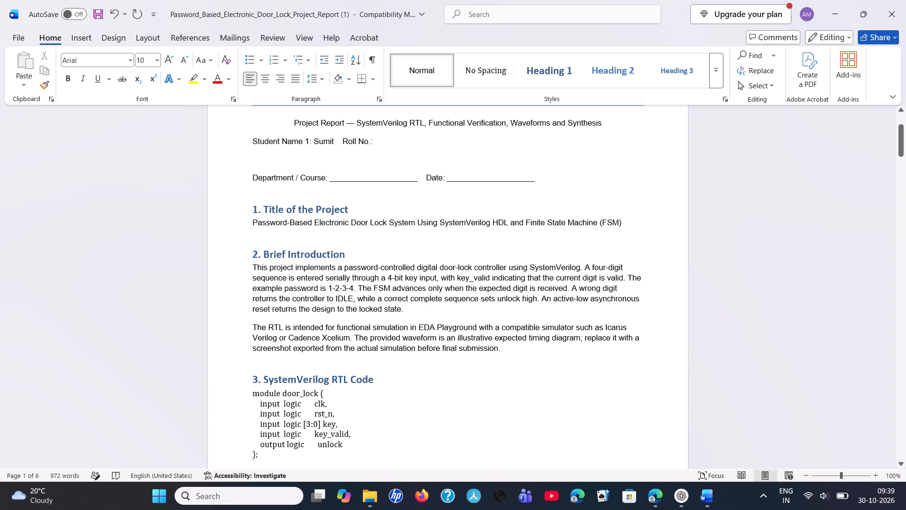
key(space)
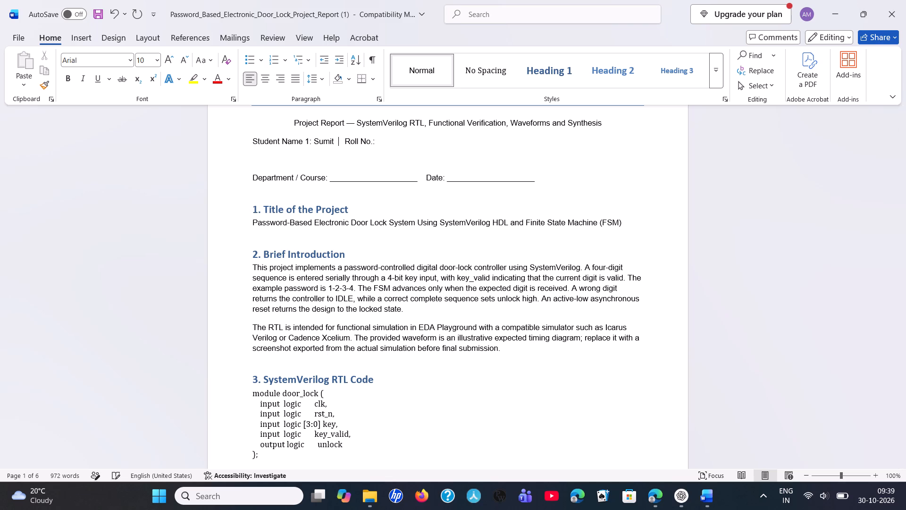
Widen the gap between the student's name and the "Roll No.:" label with extra spaces.
click(344, 138)
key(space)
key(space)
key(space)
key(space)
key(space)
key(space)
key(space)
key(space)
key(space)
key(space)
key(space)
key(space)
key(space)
Enter the first student's roll number after "Roll No.:".
click(416, 144)
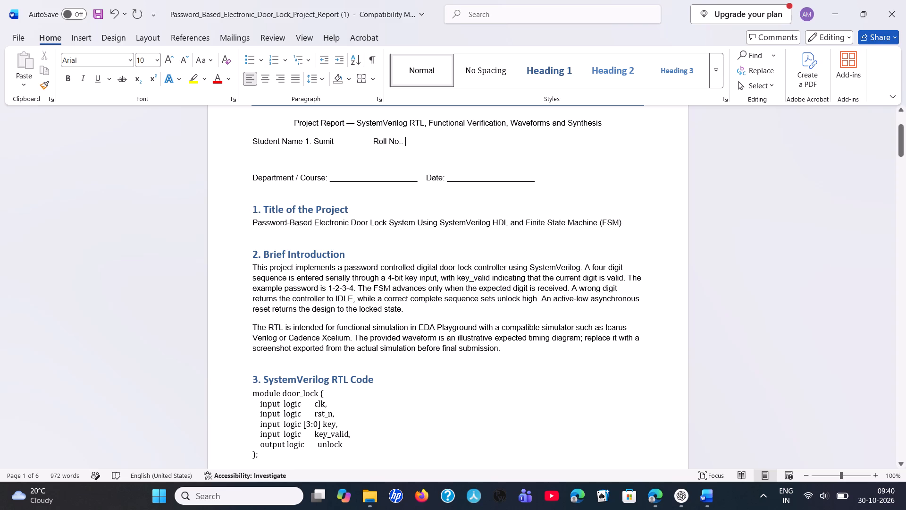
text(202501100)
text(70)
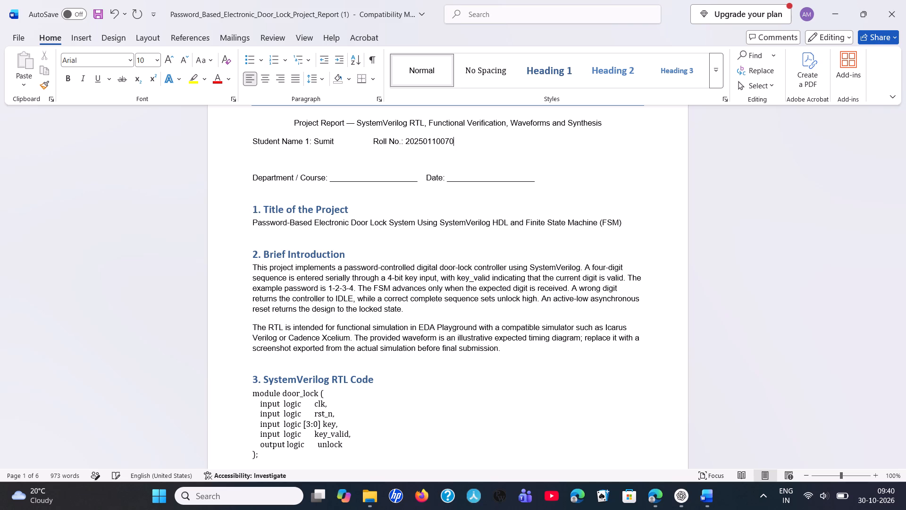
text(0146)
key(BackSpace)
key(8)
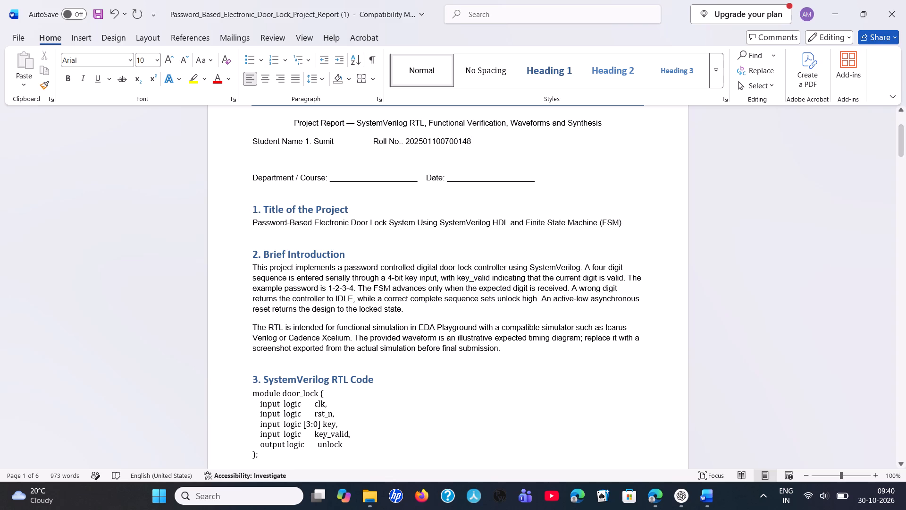
Look through the report's code, testbench, waveform, synthesis and results sections to the appendix and back to the waveform figure.
scroll(326, 314, down, 15)
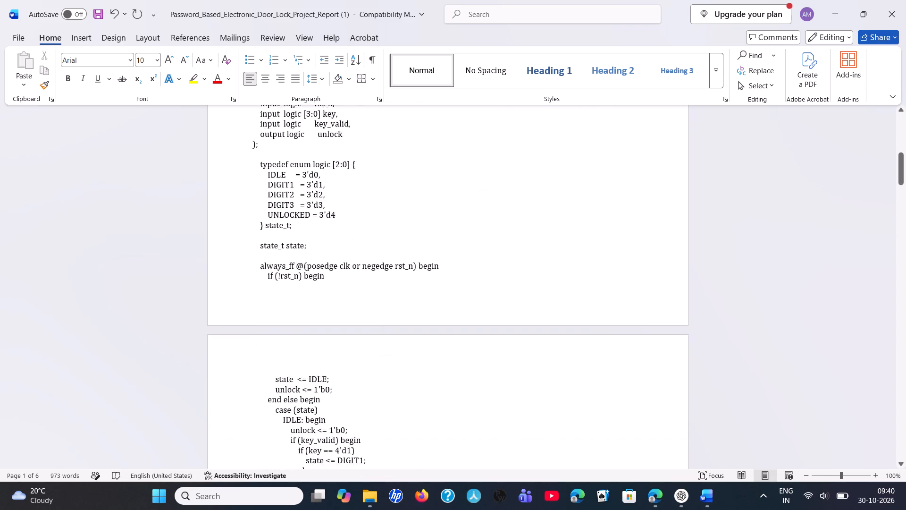
scroll(326, 314, down, 20)
scroll(326, 314, down, 1)
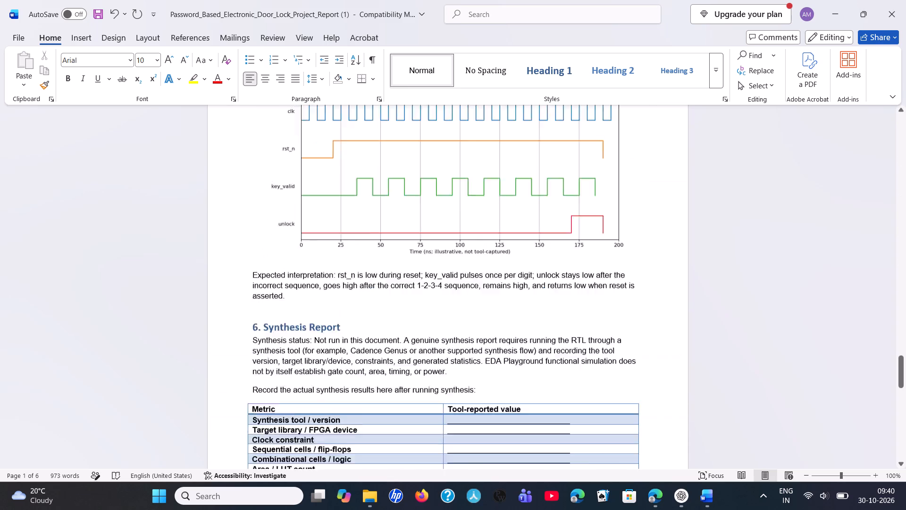
scroll(326, 314, up, 6)
scroll(326, 314, down, 5)
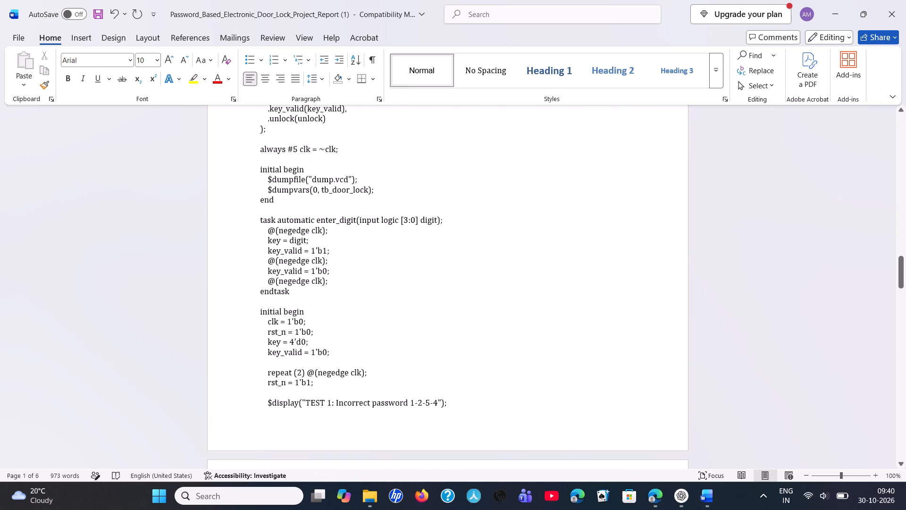
scroll(326, 314, down, 2)
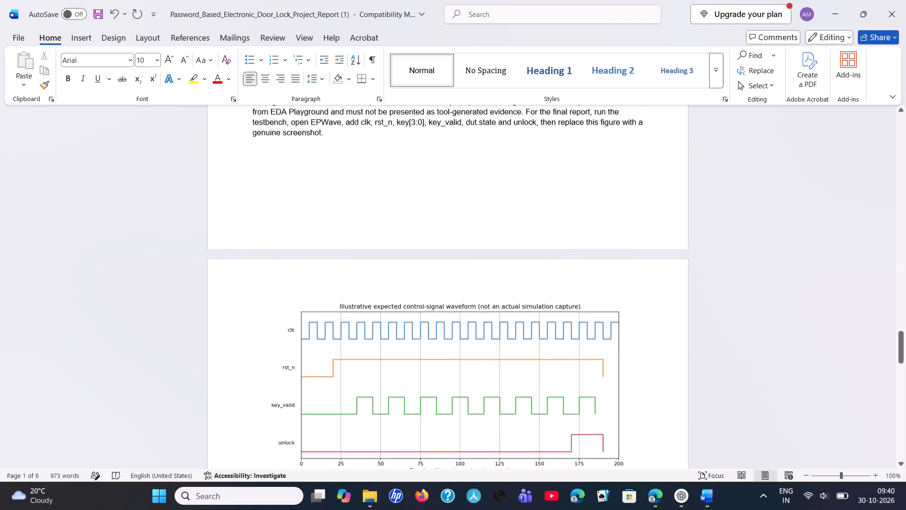
scroll(326, 314, down, 1)
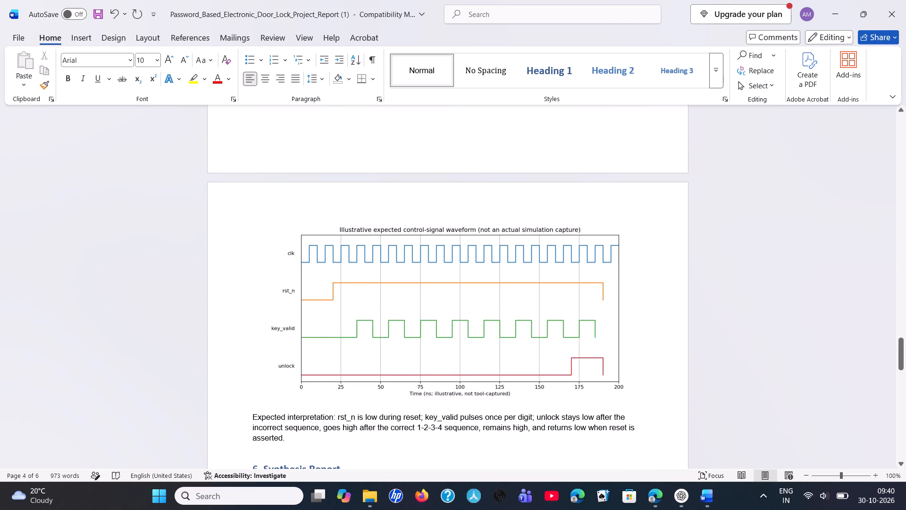
scroll(475, 422, down, 3)
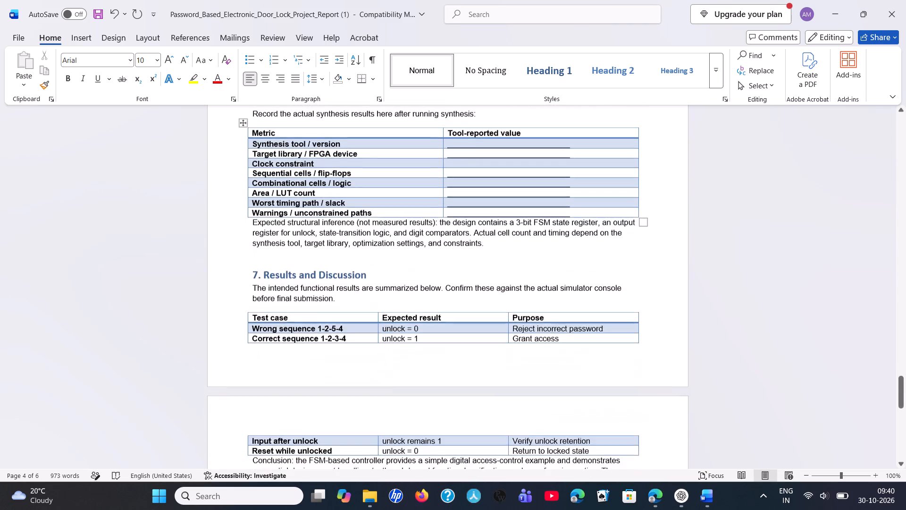
scroll(475, 422, down, 3)
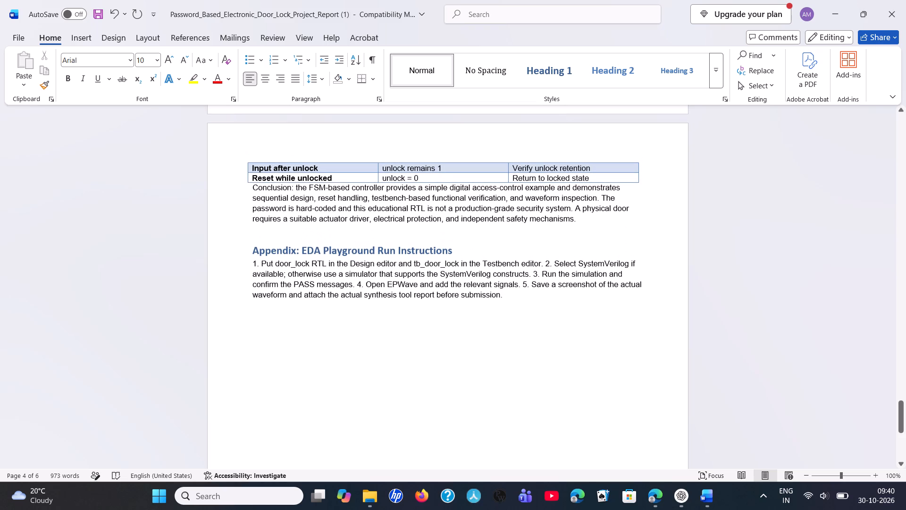
scroll(459, 359, up, 6)
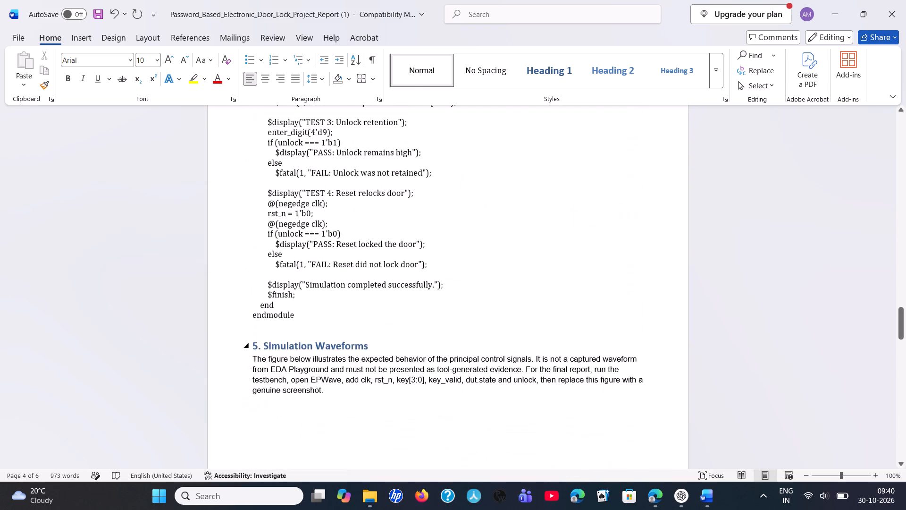
scroll(459, 359, down, 4)
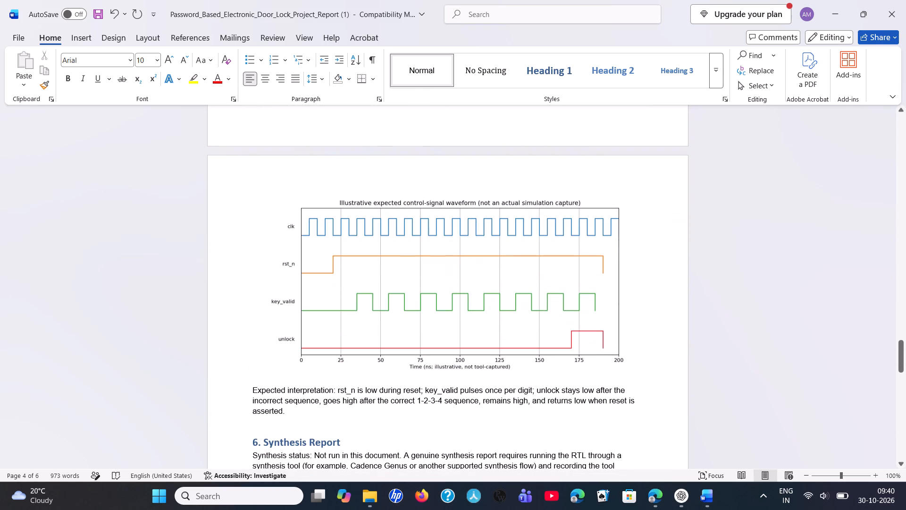
Add an empty paragraph after the "Expected interpretation" text, above the 6. Synthesis Report heading.
click(330, 419)
key(Return)
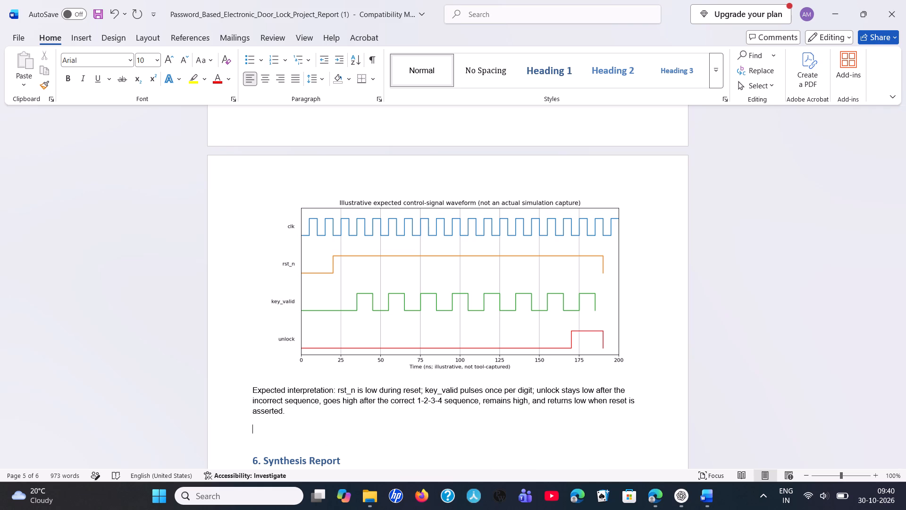
Insert an empty line directly below the Student Name 1 line on the first page.
scroll(458, 407, up, 9)
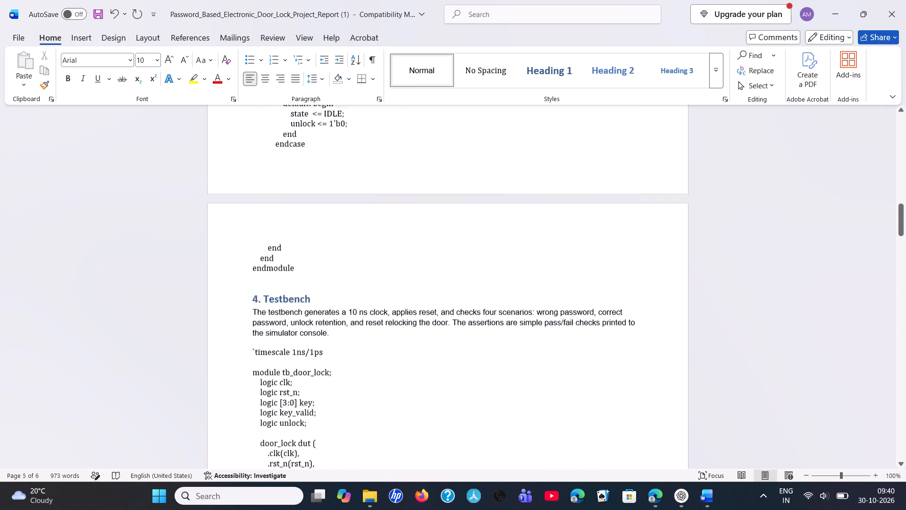
scroll(458, 407, up, 5)
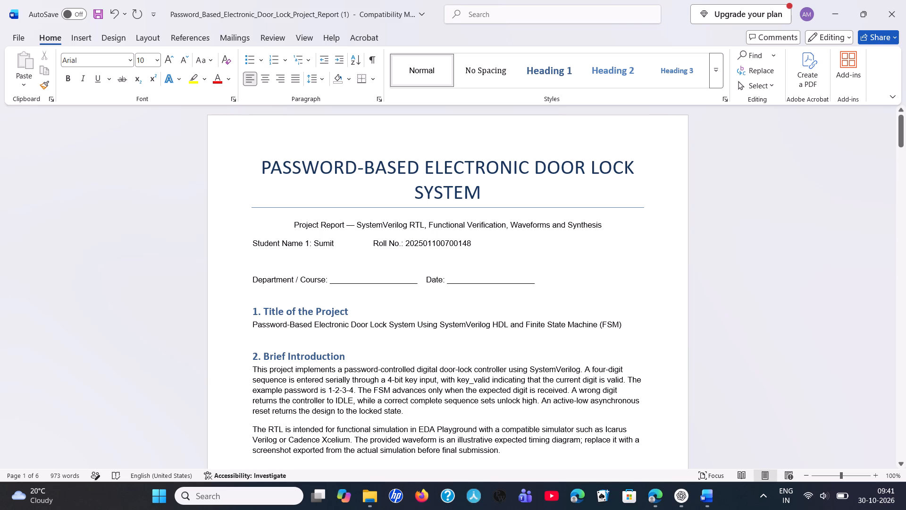
click(482, 239)
key(Return)
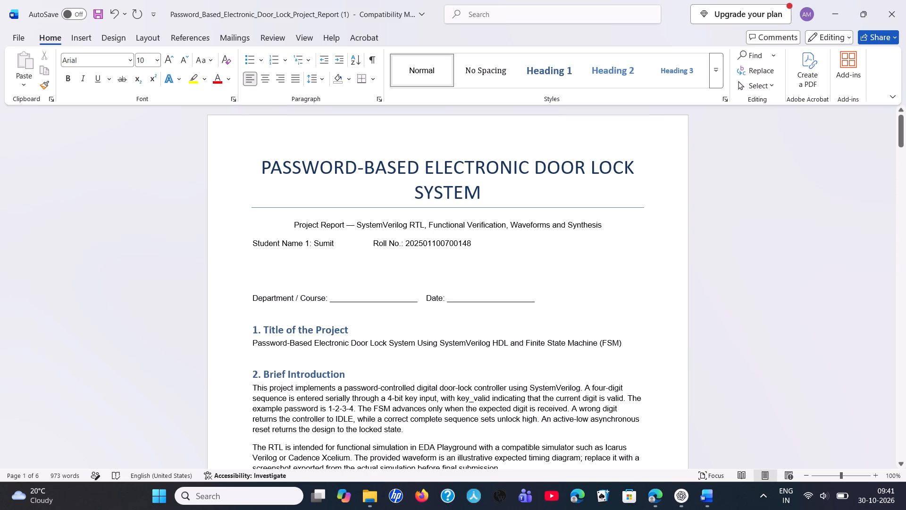
Copy the "Student Name 1:" label onto the empty line below it.
drag(252, 241, 310, 248)
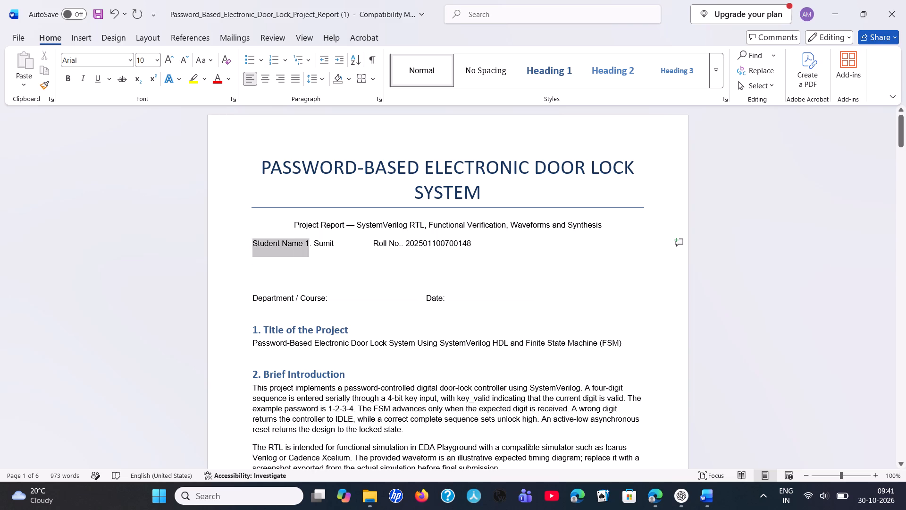
drag(310, 248, 313, 245)
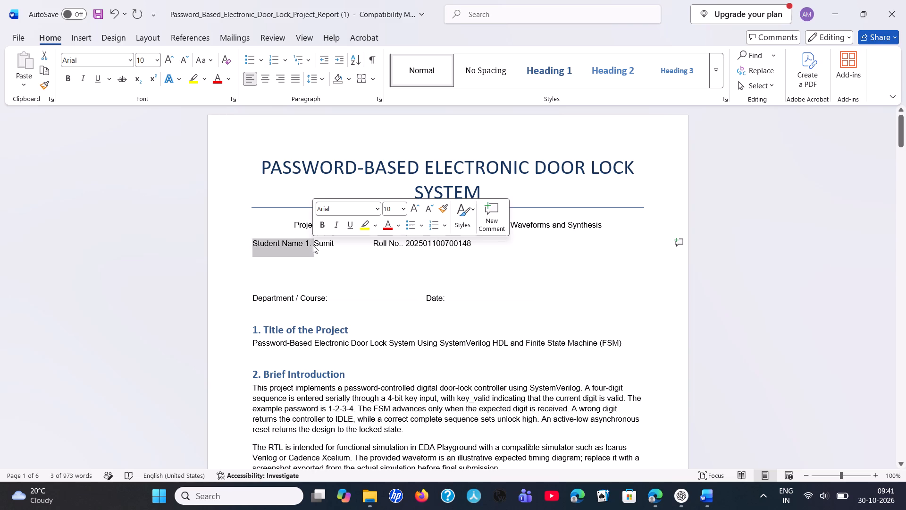
key(ctrl+c)
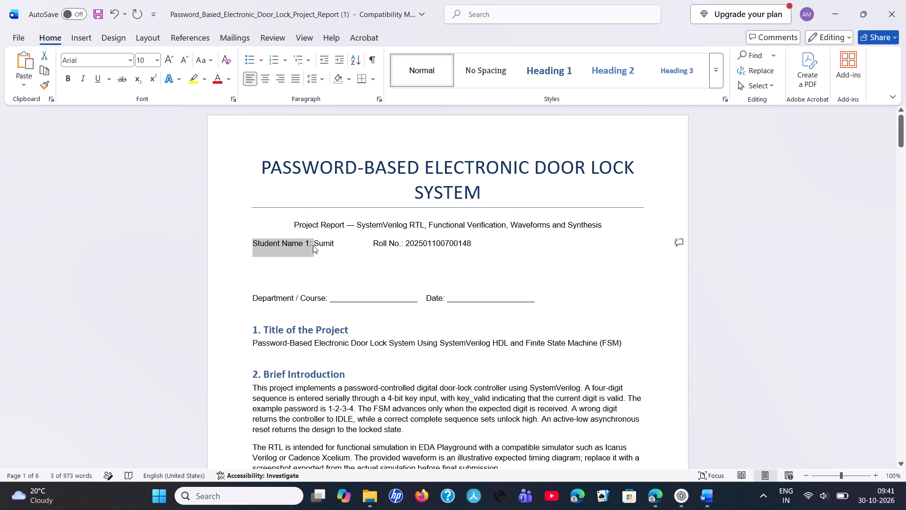
click(285, 267)
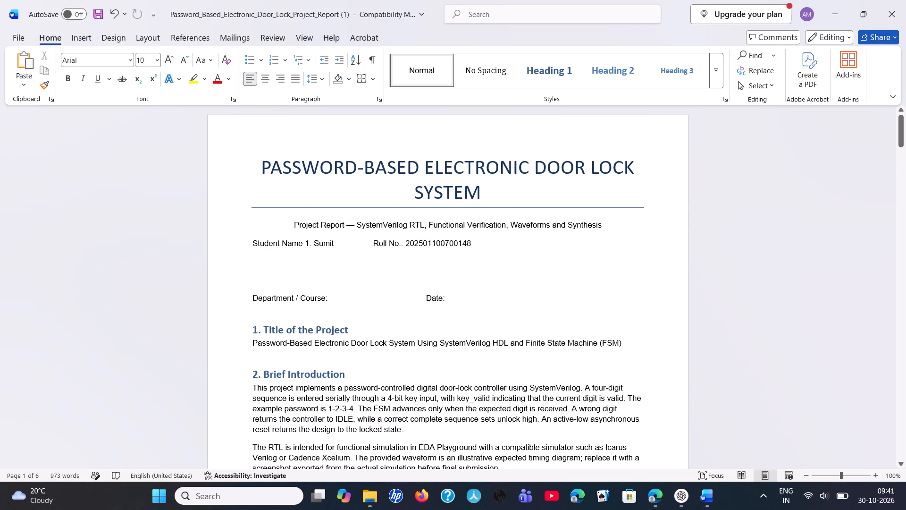
key(ctrl+v)
Renumber the copied label to read "Student Name 2:" and place the cursor after it.
click(309, 263)
key(BackSpace)
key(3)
key(BackSpace)
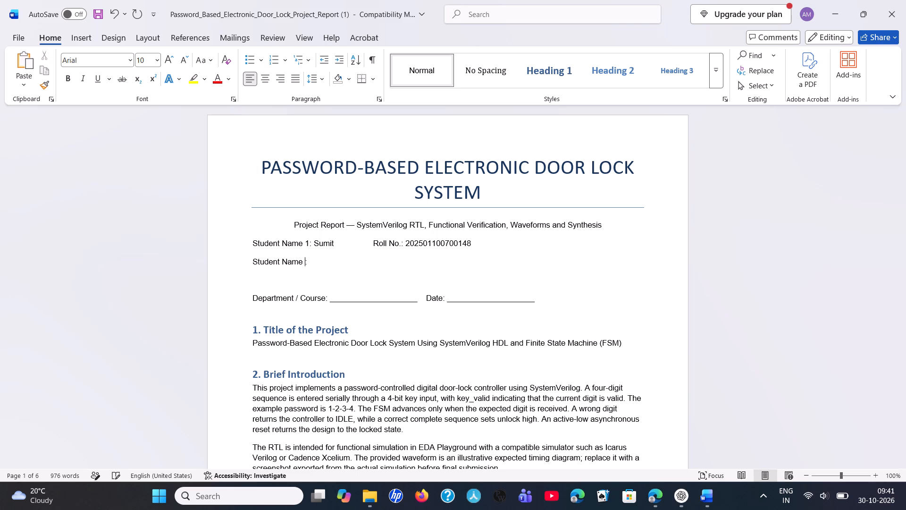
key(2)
click(329, 269)
Enter the second student's full name after the "Student Name 2:" label.
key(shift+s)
key(BackSpace)
Widen the gap before "Roll No." on the Student Name 1 line with extra spacing.
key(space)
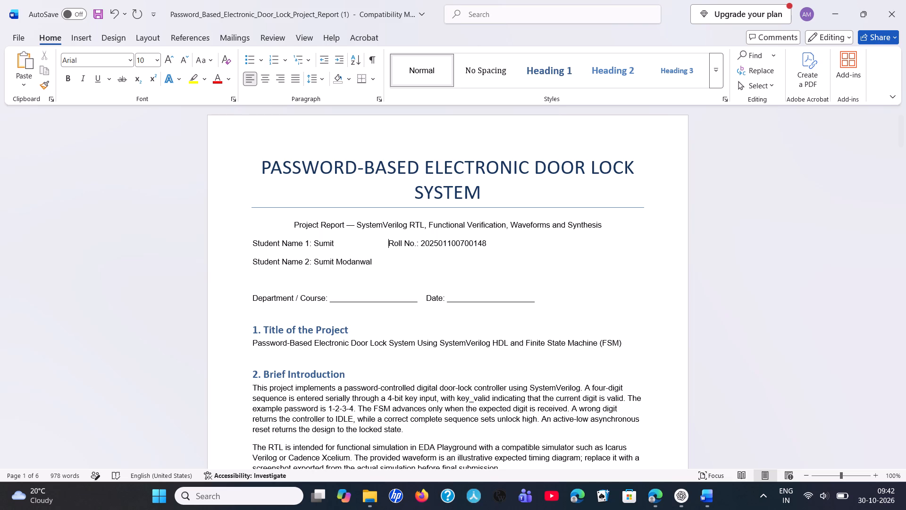
Add several spaces after the name on the Student Name 2 line, up to the Roll No. column of the line above.
click(389, 258)
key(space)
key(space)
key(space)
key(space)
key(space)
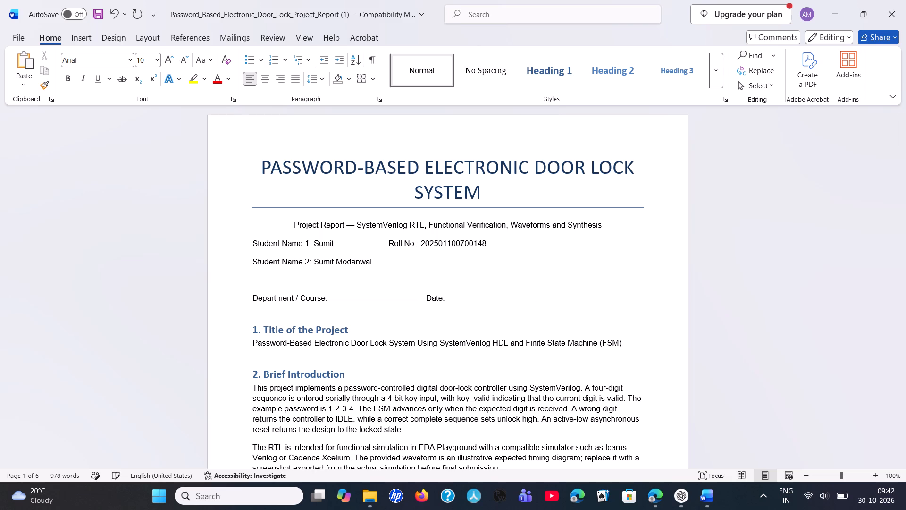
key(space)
Replace the last three digits of the roll number on the Student Name 1 line with the first student's own digits.
click(487, 248)
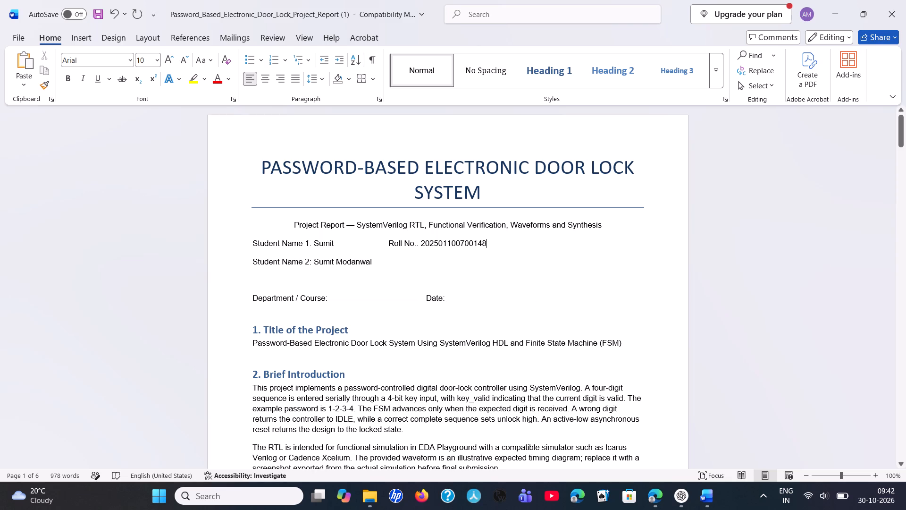
key(BackSpace)
key(BackSpace)
key(BackSpace)
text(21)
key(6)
Copy the "Roll No.:" label from the Student Name 1 line to the end of the Student Name 2 line, beneath the original.
click(387, 261)
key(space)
drag(389, 244, 416, 247)
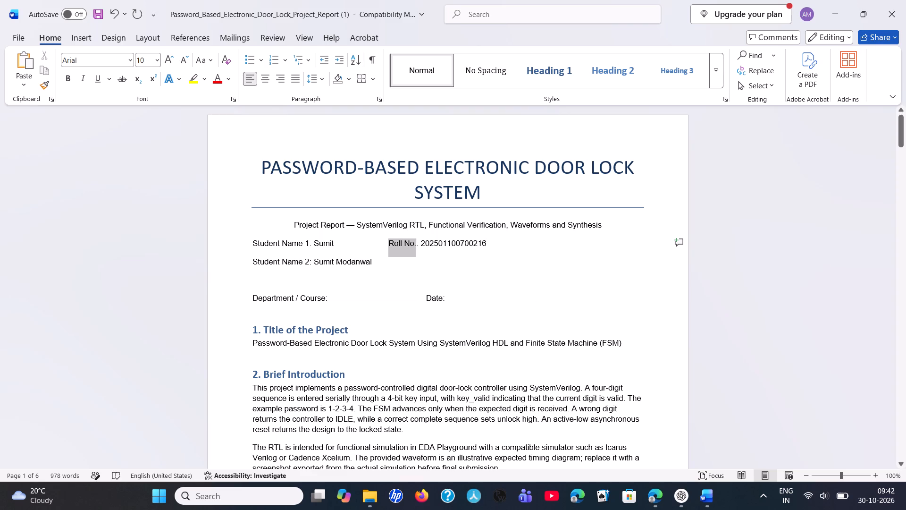
drag(416, 247, 419, 246)
key(ctrl+c)
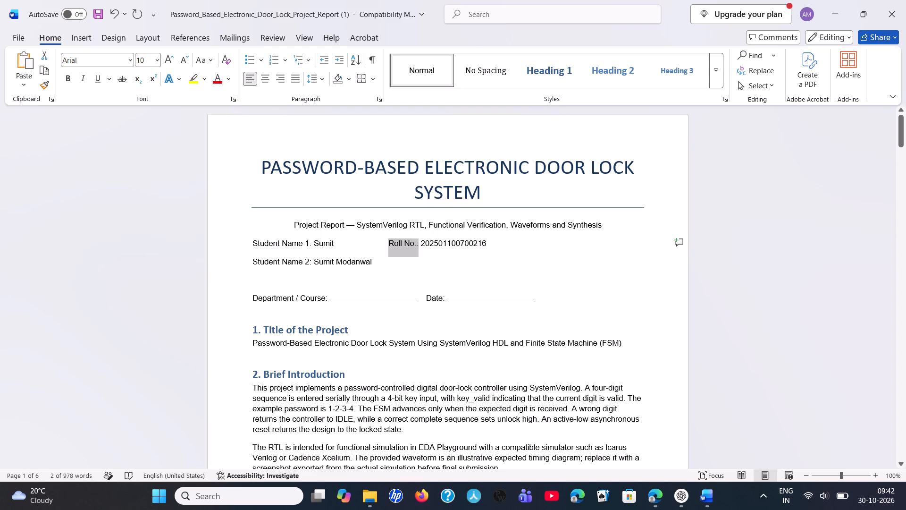
click(391, 260)
key(ctrl+v)
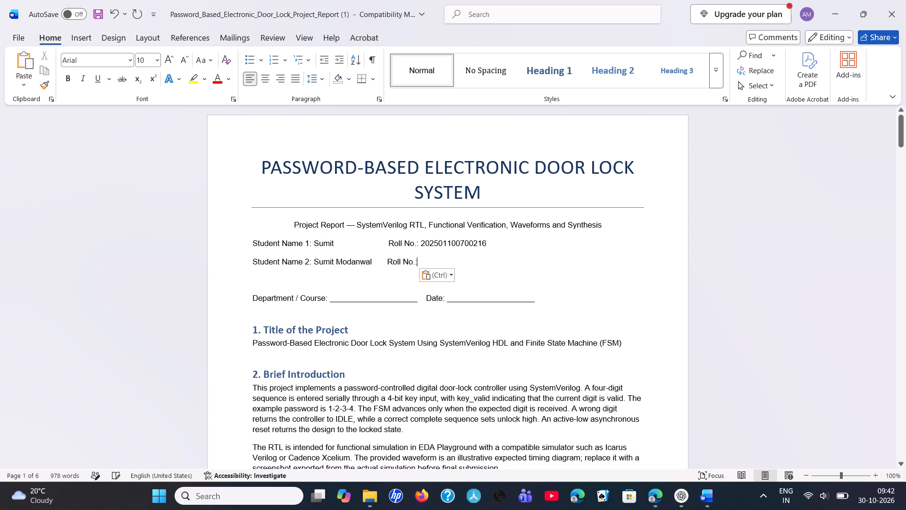
Enter the second student's roll number after the "Roll No.:" label on the Student Name 2 line.
click(425, 261)
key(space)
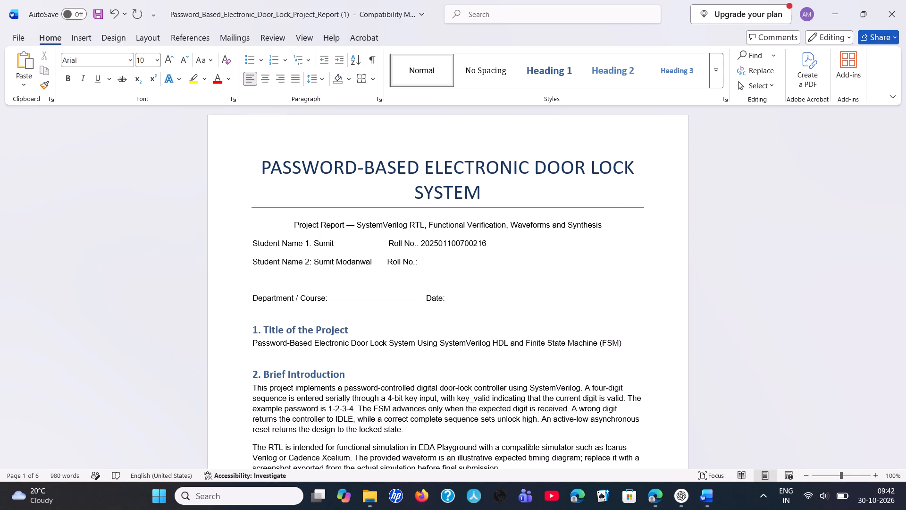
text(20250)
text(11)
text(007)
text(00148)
Insert another empty line directly below the Student Name 2 line.
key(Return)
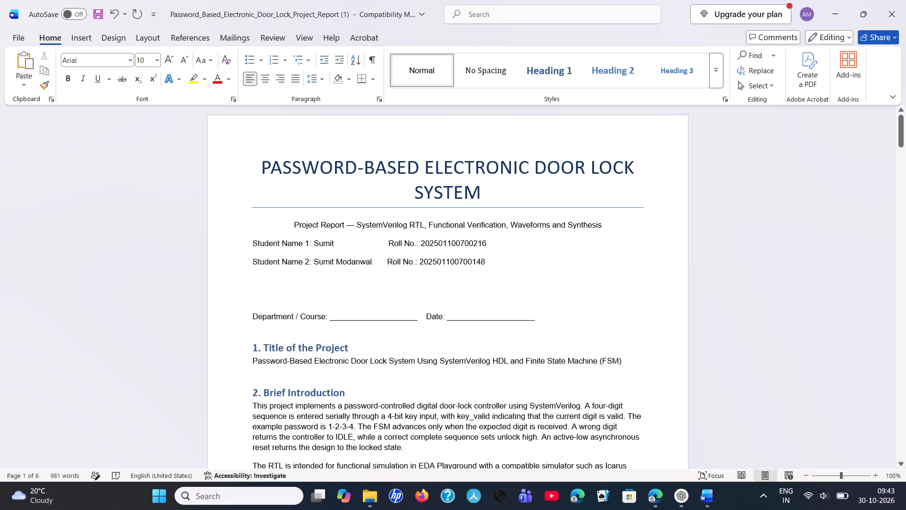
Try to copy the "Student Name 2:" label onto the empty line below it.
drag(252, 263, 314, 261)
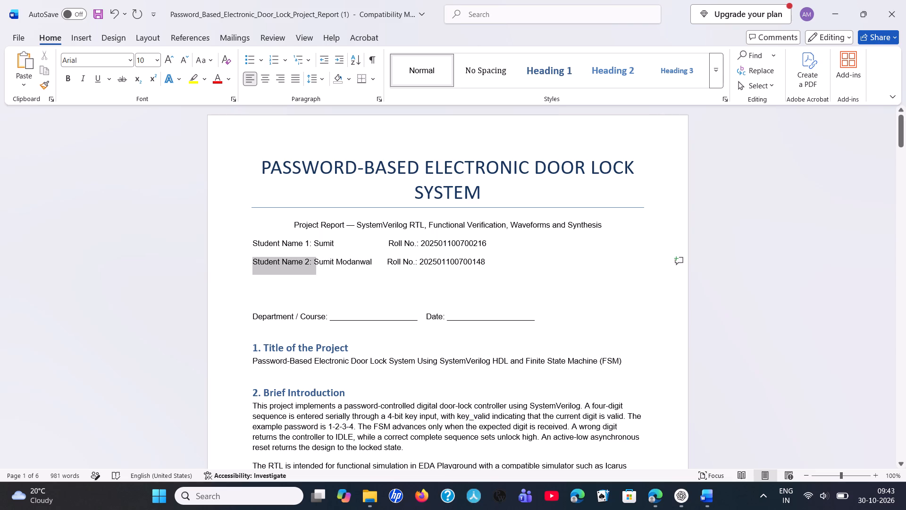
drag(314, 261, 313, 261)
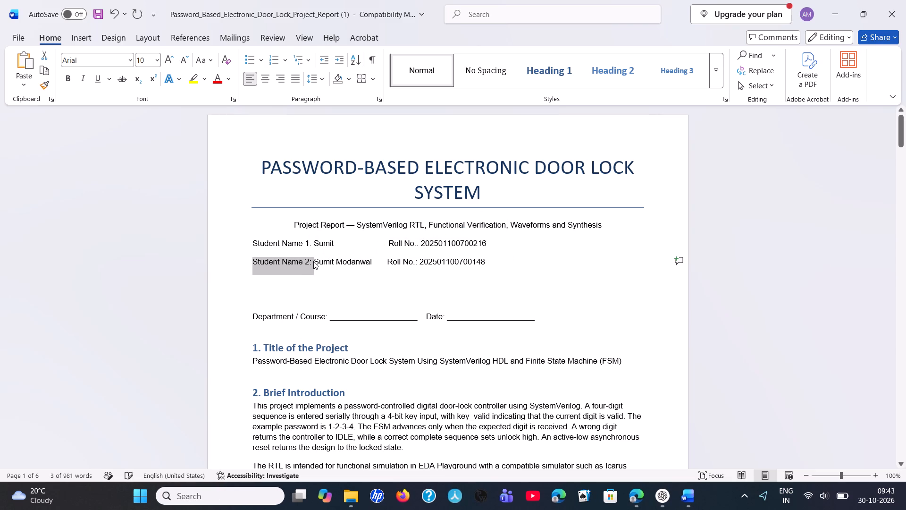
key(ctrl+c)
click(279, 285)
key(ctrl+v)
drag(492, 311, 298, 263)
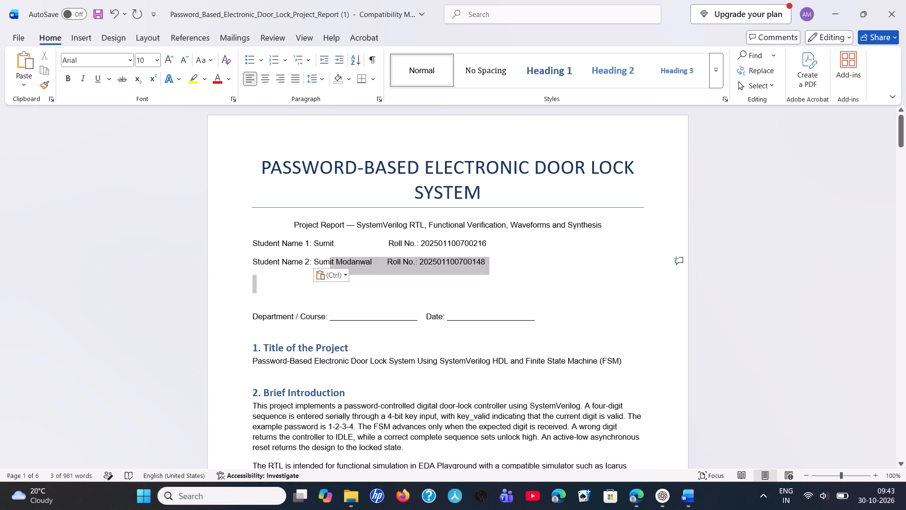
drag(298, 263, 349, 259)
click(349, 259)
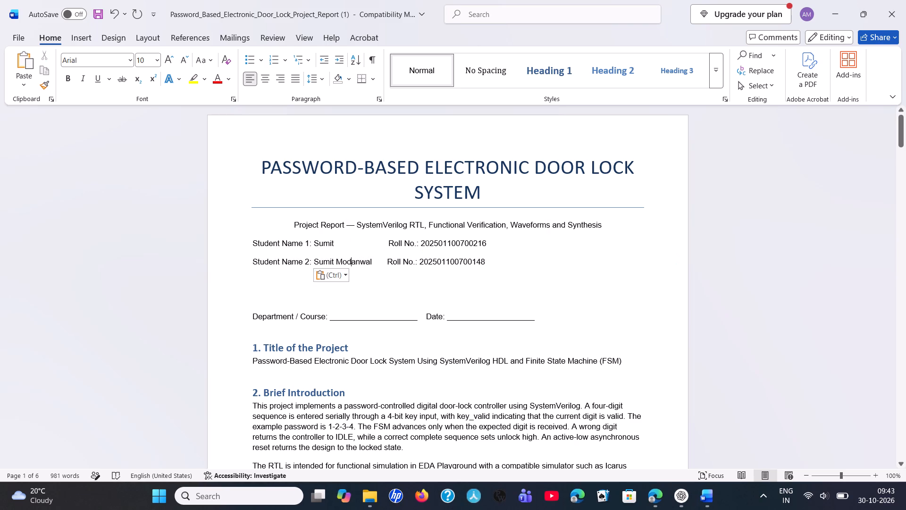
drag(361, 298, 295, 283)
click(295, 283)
Duplicate the "Student Name 2:" label on the empty line below it, renumbered to read "Student Name 3:".
drag(252, 263, 327, 267)
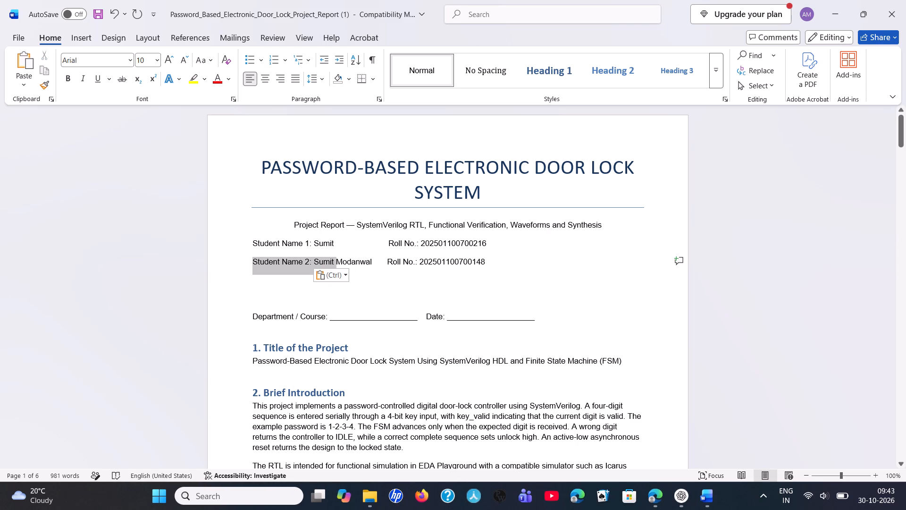
drag(327, 267, 312, 264)
key(ctrl+c)
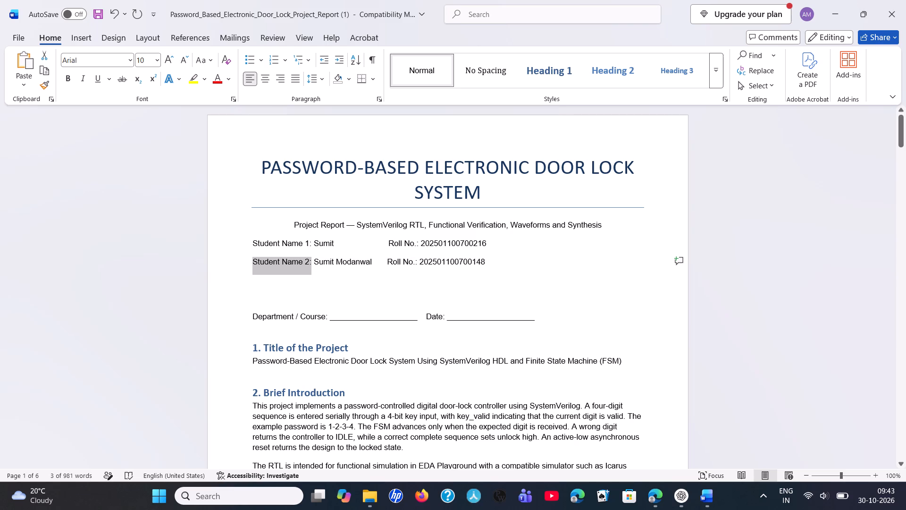
click(282, 279)
ctrl+click(282, 279)
key(ctrl+v)
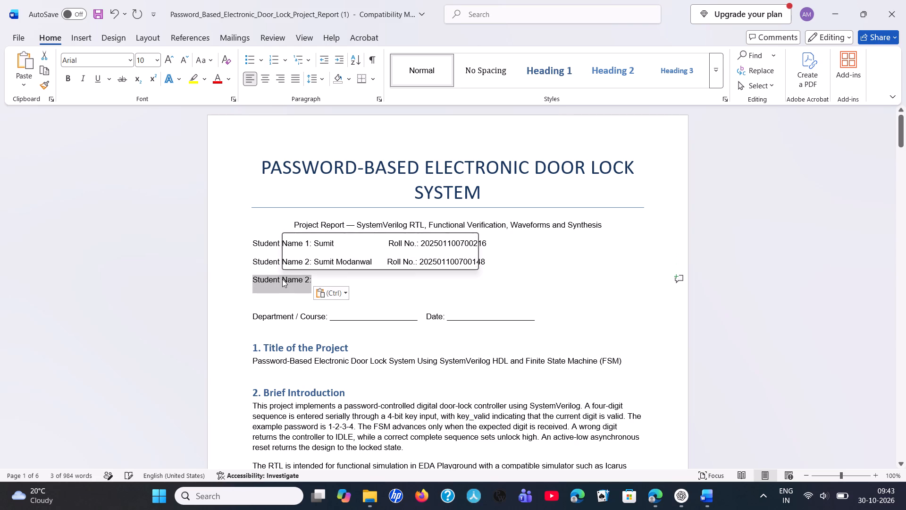
click(309, 277)
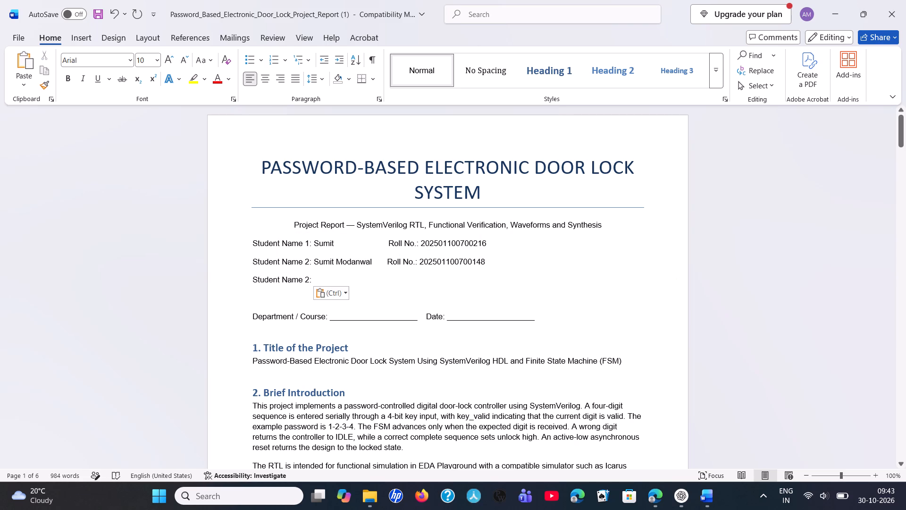
key(BackSpace)
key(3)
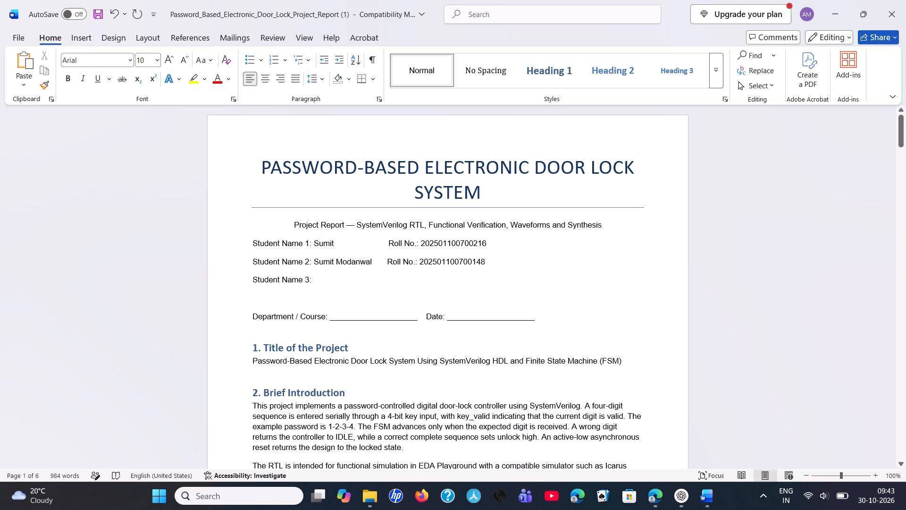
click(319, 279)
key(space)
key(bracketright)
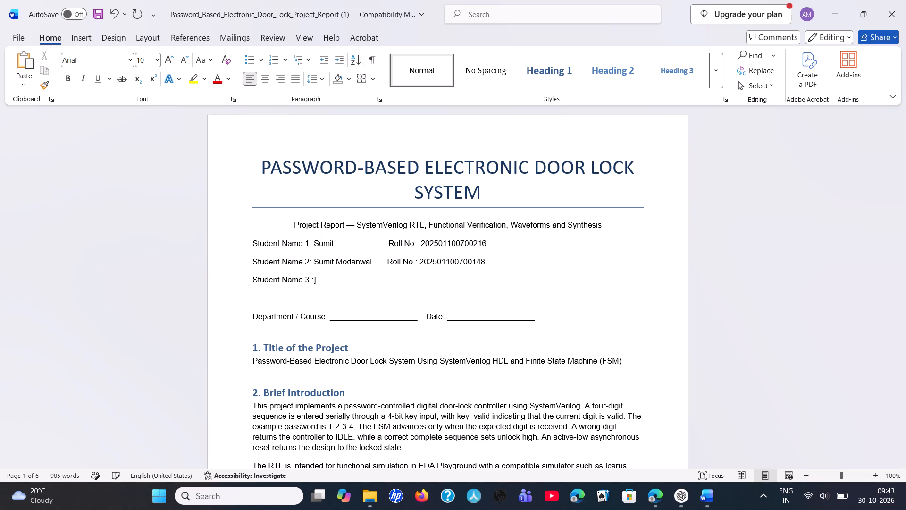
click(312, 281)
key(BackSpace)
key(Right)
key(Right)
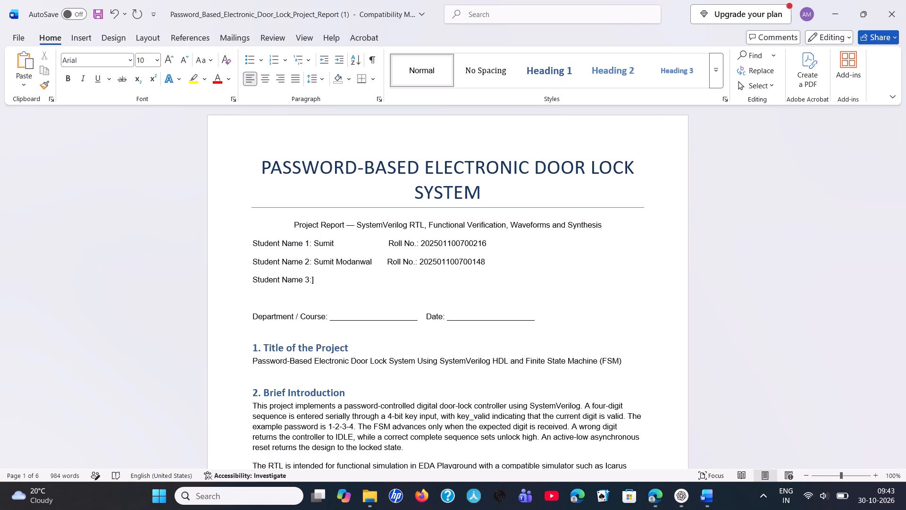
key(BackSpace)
Enter the third student's full name after the "Student Name 3:" label.
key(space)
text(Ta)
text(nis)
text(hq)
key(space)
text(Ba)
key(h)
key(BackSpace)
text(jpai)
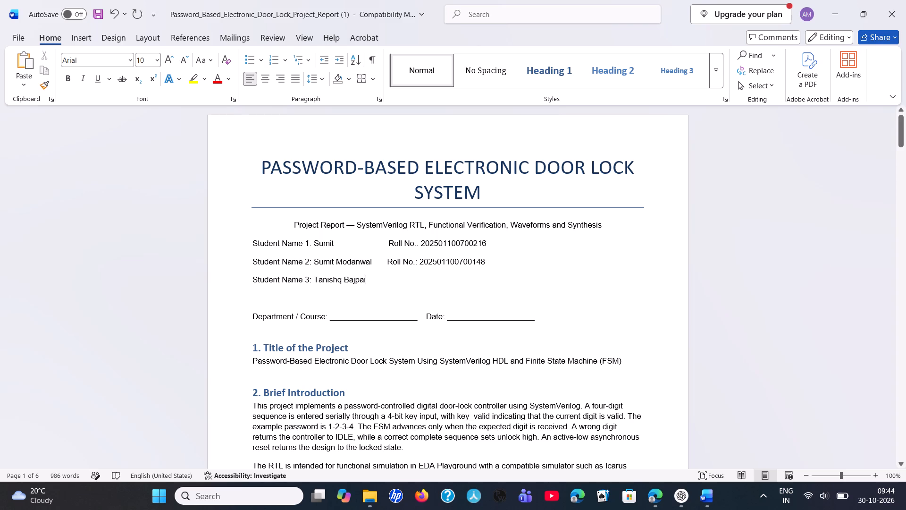
Copy the "Roll No.:" label from the Student Name 2 line to the end of the Student Name 3 line, after a gap.
click(424, 278)
drag(388, 262, 416, 263)
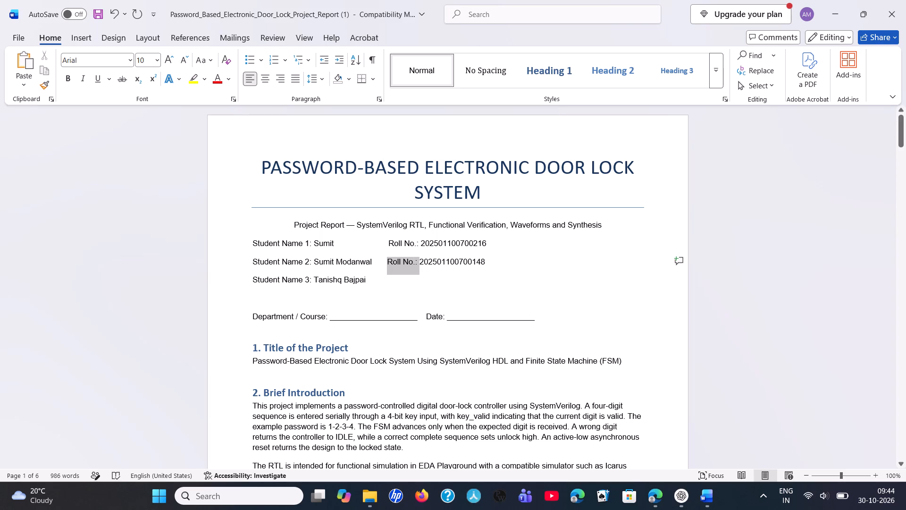
drag(416, 263, 416, 263)
key(ctrl+c)
click(394, 281)
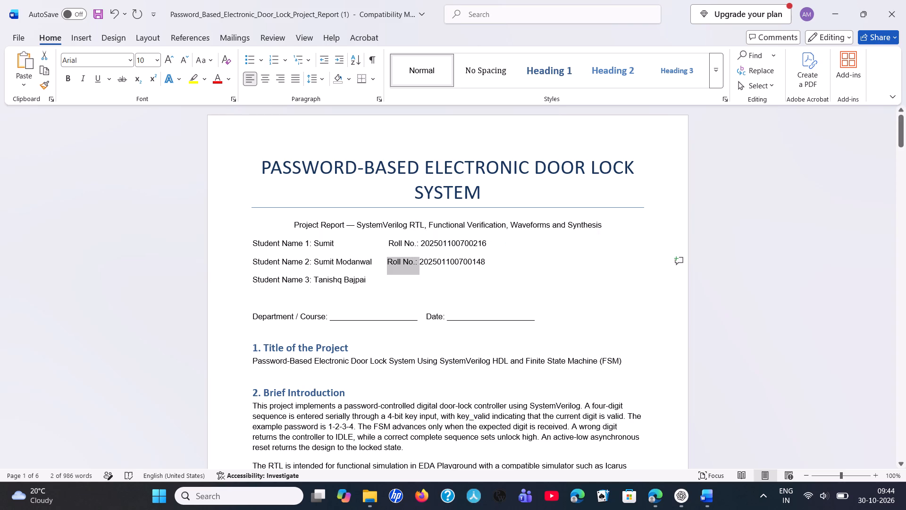
click(394, 281)
click(394, 281)
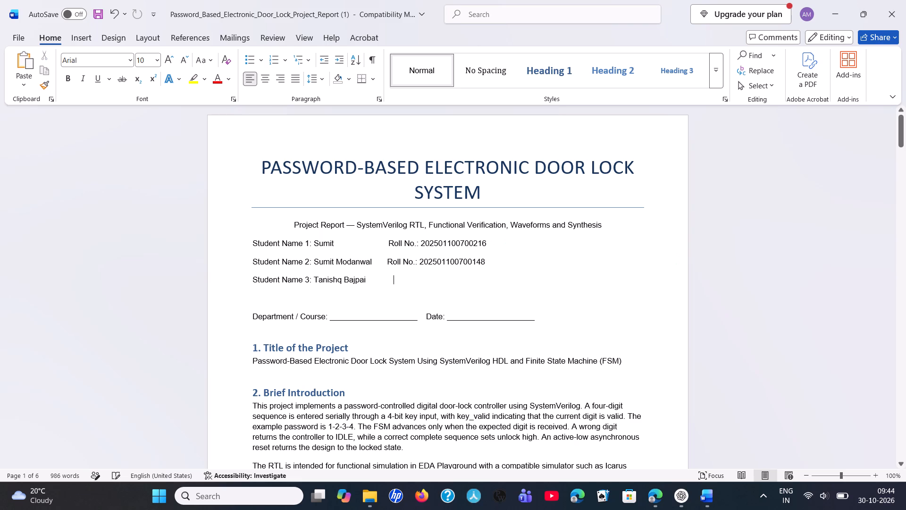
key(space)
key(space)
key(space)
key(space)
key(Left)
key(Left)
key(Left)
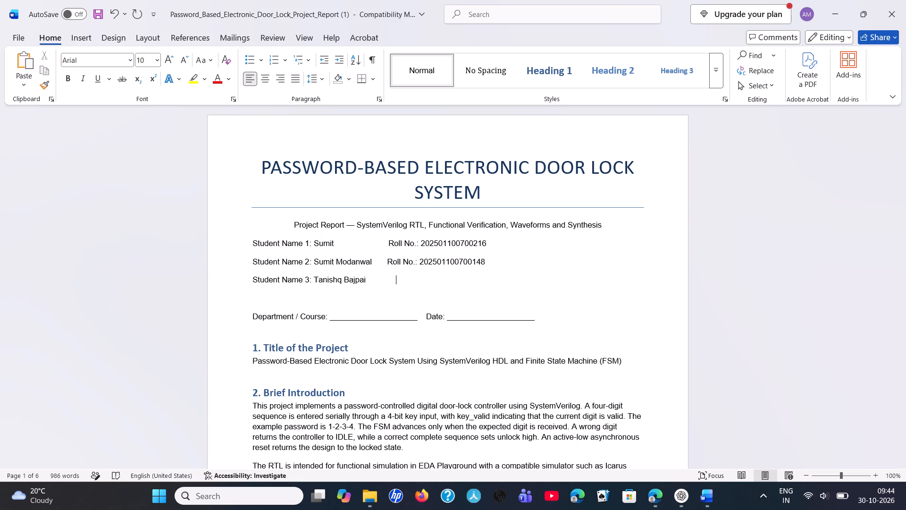
key(Left)
key(Left)
key(Right)
key(ctrl+v)
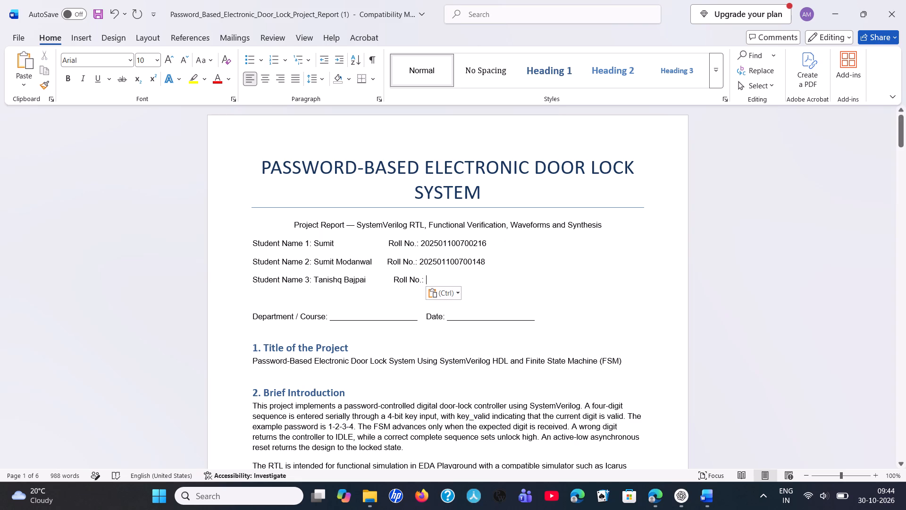
Adjust the spacing before "Roll No.:" on the Student Name 3 line so it aligns with the label on the line above.
click(394, 281)
key(BackSpace)
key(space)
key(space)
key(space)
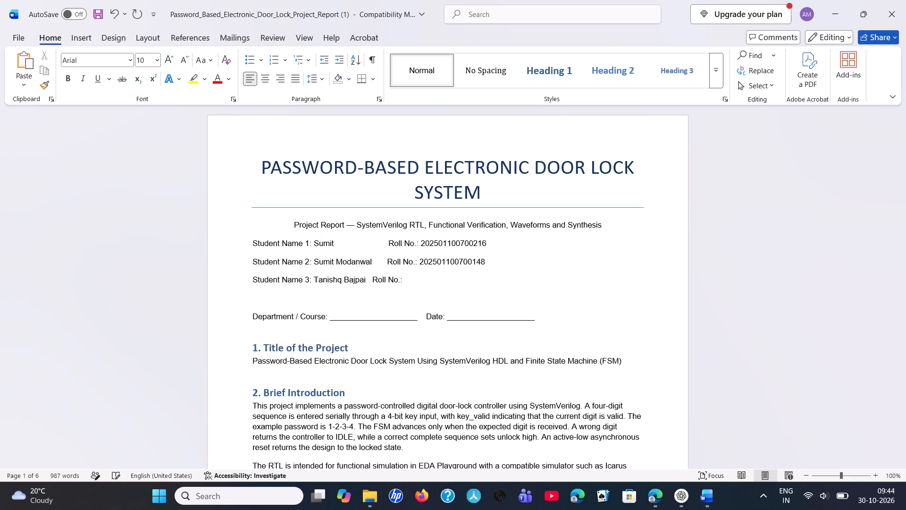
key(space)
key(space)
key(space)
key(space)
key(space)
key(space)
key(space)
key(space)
key(BackSpace)
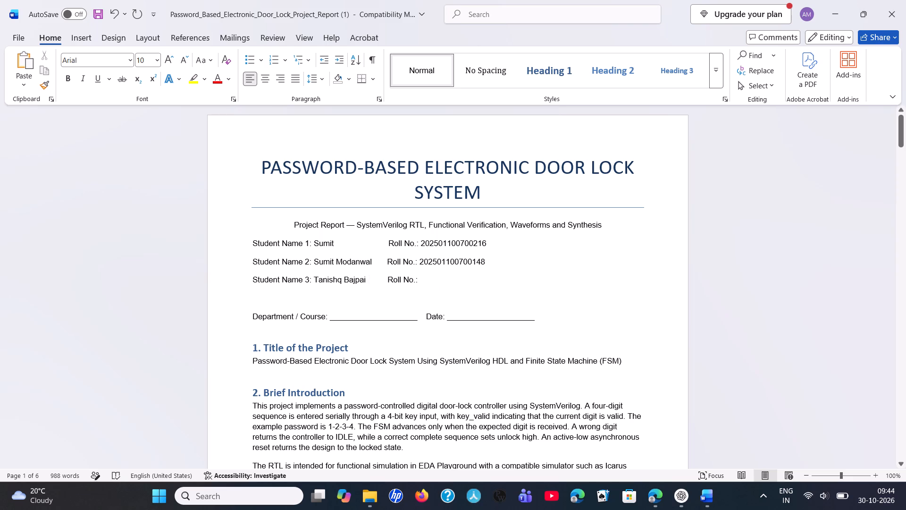
Enter the third student's roll number after the "Roll No.:" label on the Student Name 3 line.
click(419, 280)
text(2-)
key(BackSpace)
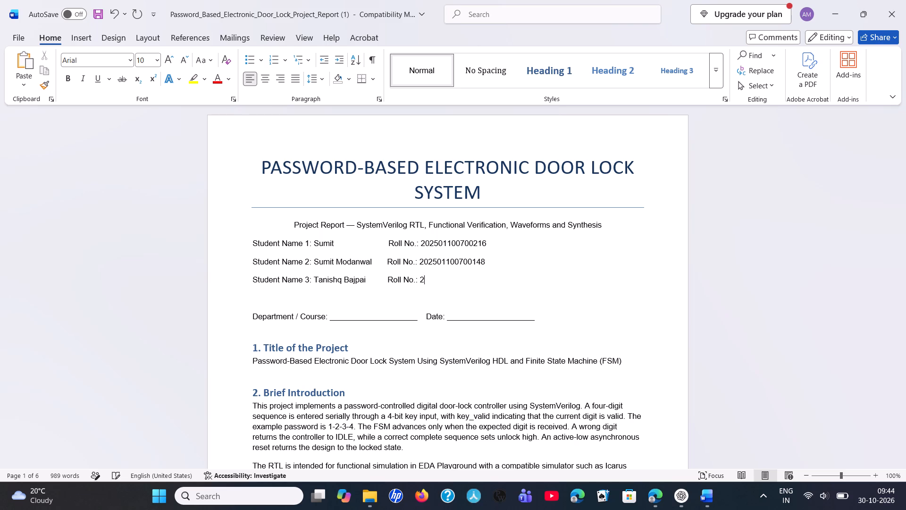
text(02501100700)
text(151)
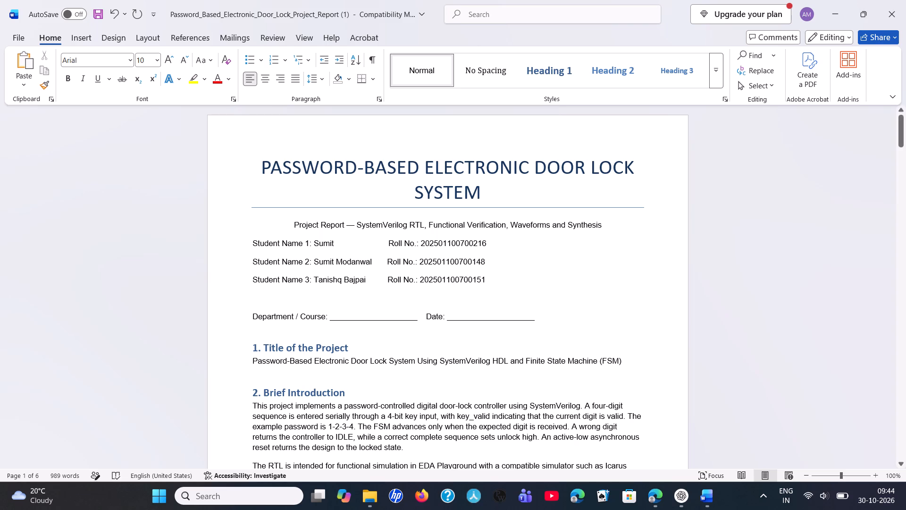
Enter ECE within the underscored blank of the Department / Course field.
click(353, 315)
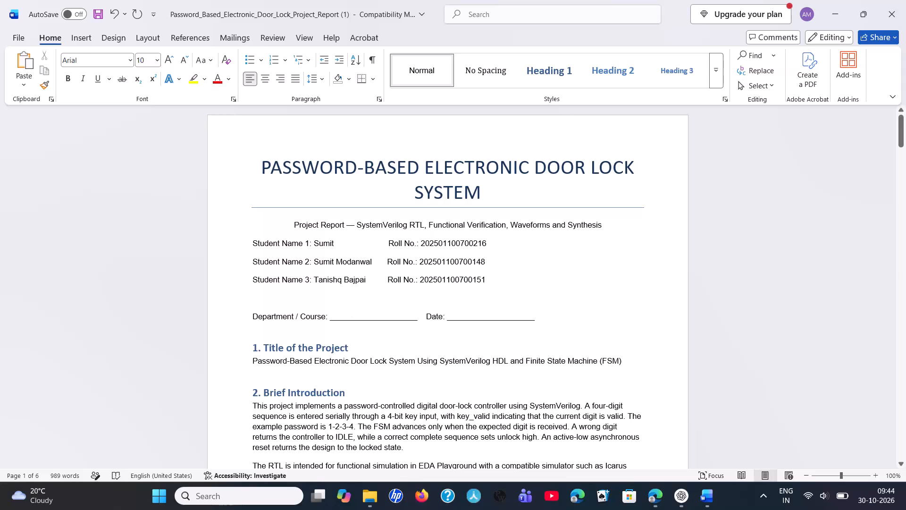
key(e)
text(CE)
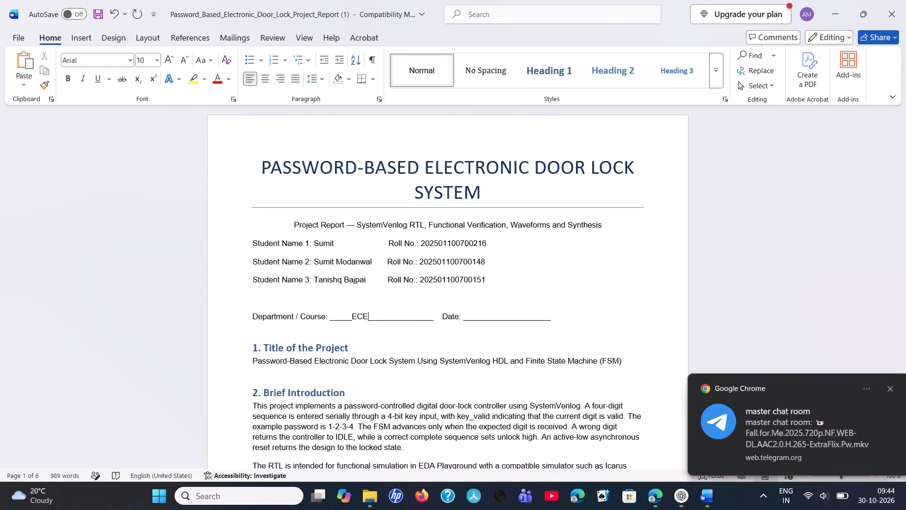
Delete all the underscores following ECE in the Department / Course field, up to the gap before "Date:".
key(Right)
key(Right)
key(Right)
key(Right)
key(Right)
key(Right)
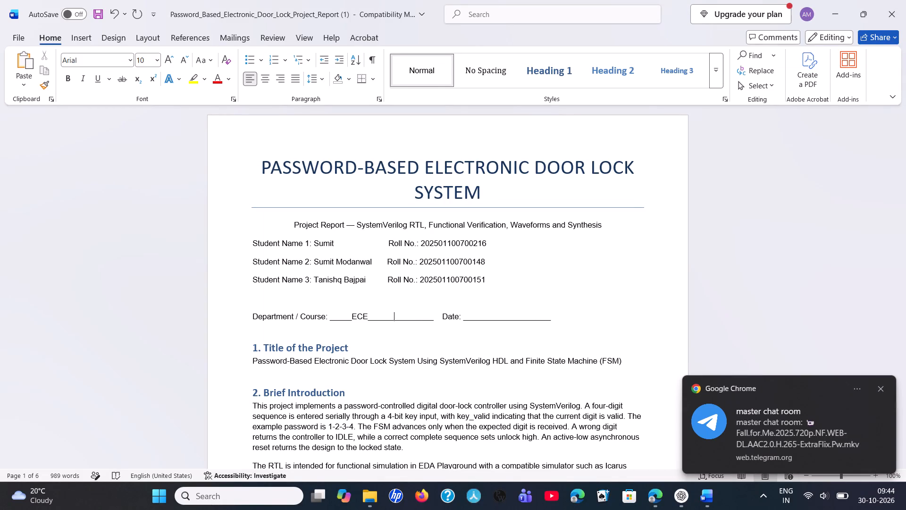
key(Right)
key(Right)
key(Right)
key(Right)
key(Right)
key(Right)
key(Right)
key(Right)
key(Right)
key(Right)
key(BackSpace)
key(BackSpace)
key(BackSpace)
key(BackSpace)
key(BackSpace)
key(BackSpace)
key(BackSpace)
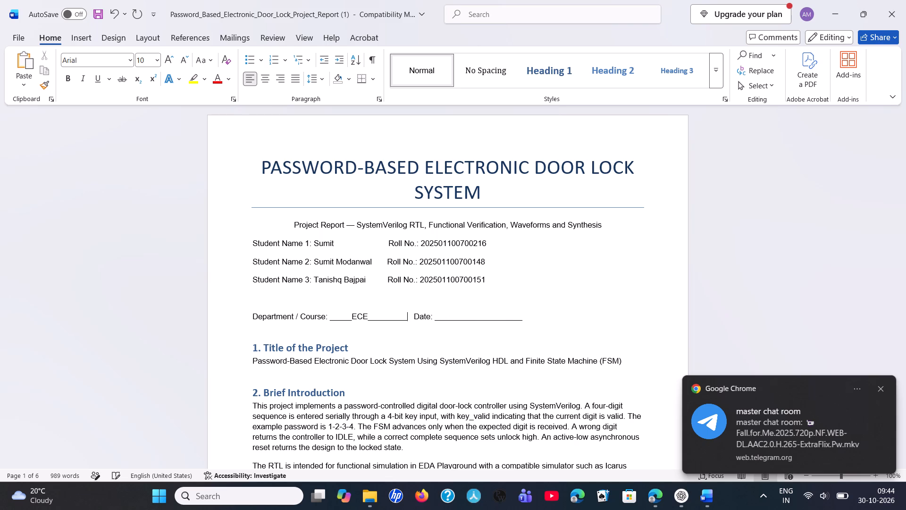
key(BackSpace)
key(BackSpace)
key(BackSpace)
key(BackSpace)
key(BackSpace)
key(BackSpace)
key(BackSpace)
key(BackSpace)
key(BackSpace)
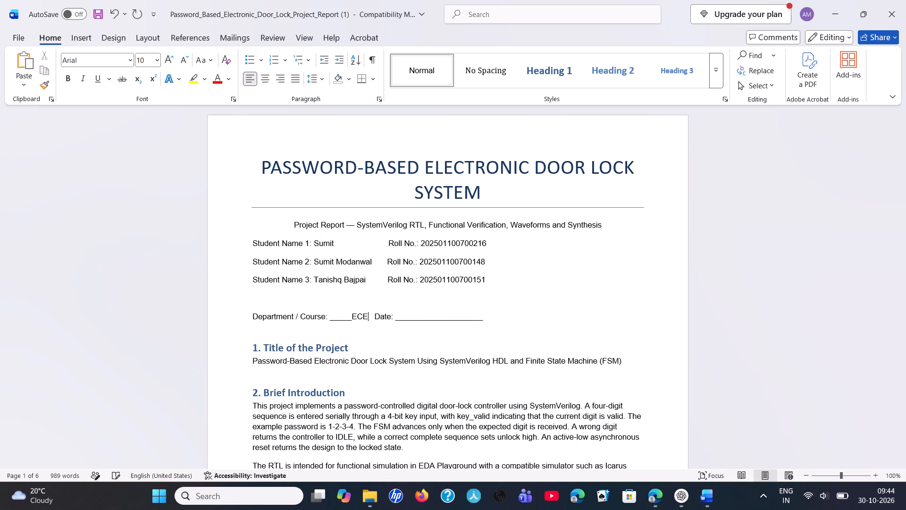
Delete the underscores before ECE so that it directly follows the "Department / Course:" label.
click(353, 320)
key(BackSpace)
key(BackSpace)
key(BackSpace)
key(BackSpace)
key(BackSpace)
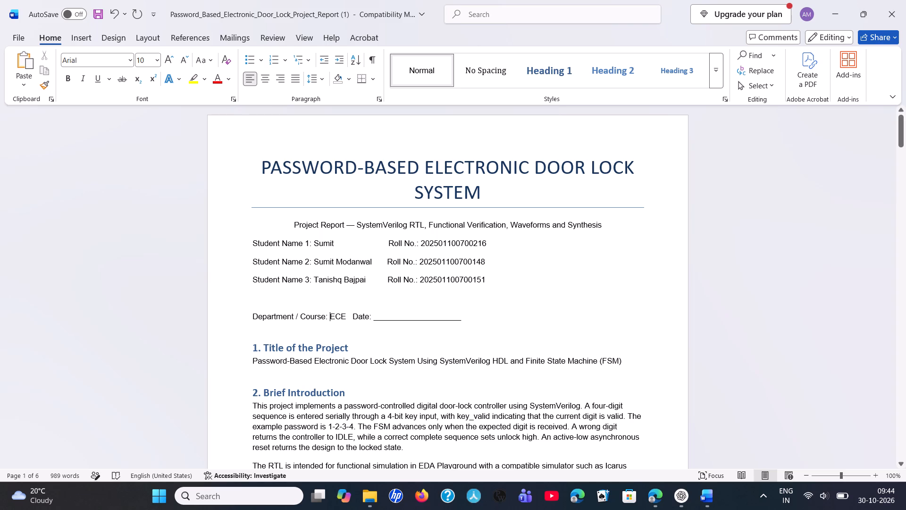
Add "BTECH" in double quotation marks after ECE in the Department / Course field, with extra space before the "Date:" label.
click(351, 314)
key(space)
key(shift+quotedbl)
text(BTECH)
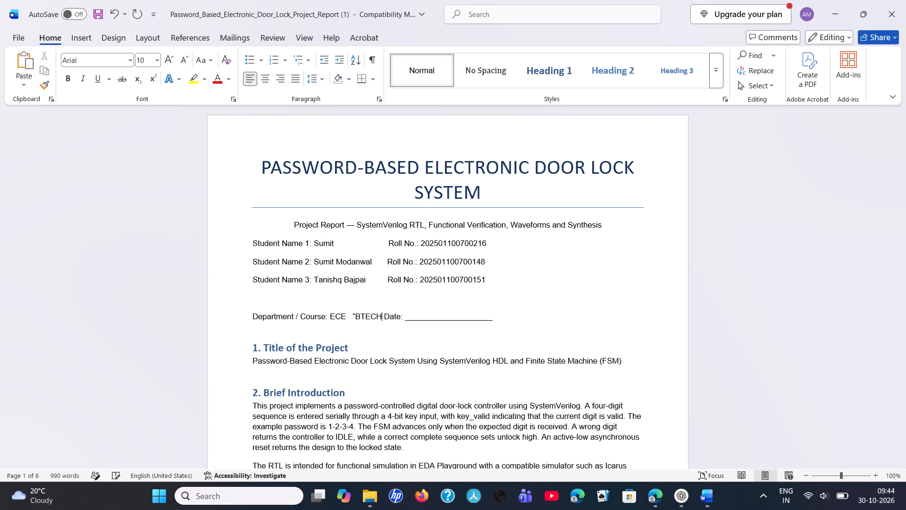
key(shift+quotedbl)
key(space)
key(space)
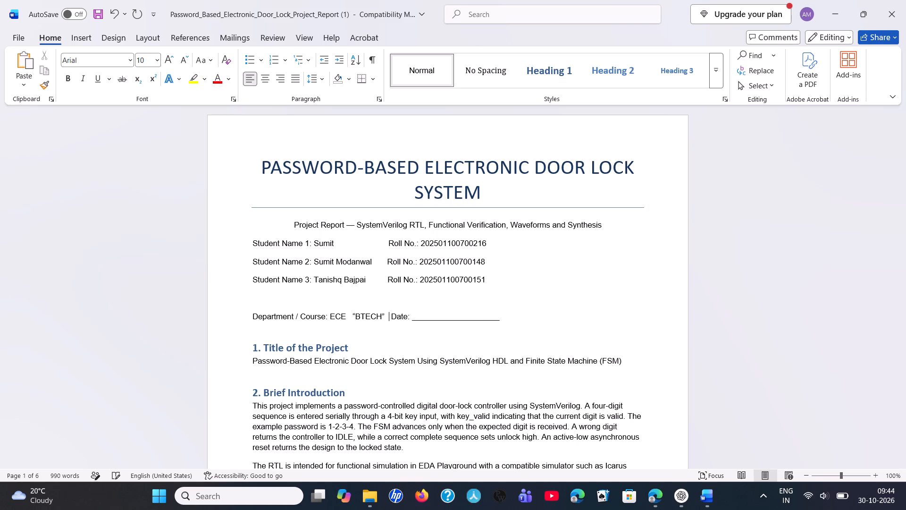
Add one more space between "BTECH" and the "Date:" label.
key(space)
Delete all the underscores in the blank following the "Date:" label.
click(504, 322)
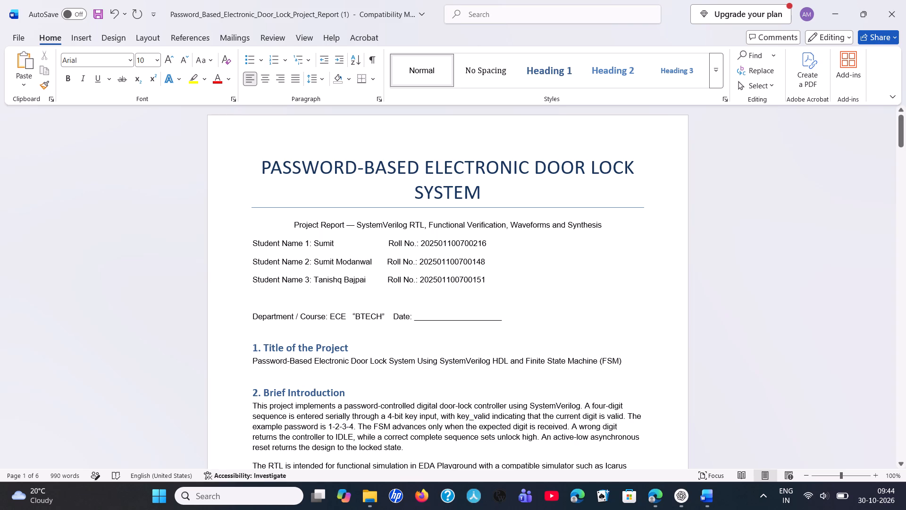
key(BackSpace)
key(BackSpace)
key(BackSpace)
key(BackSpace)
key(BackSpace)
key(BackSpace)
key(BackSpace)
key(BackSpace)
key(BackSpace)
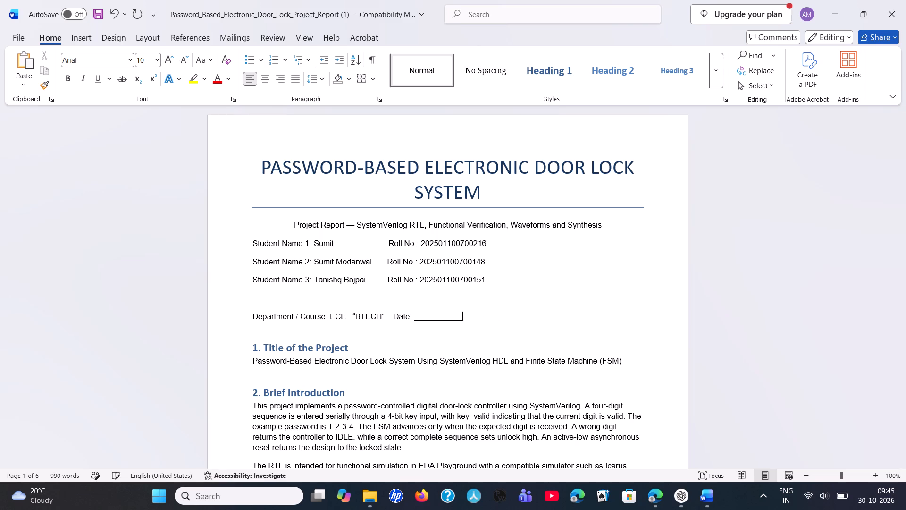
key(BackSpace)
key(BackSpace)
key(BackSpace)
key(BackSpace)
key(BackSpace)
key(BackSpace)
key(BackSpace)
key(BackSpace)
key(BackSpace)
key(BackSpace)
key(BackSpace)
Enter 30-10-2026 as the date after the "Date:" label.
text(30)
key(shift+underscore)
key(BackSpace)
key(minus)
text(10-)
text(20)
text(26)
Insert six line breaks after the illustrative control-signal waveform picture to make empty space above the "Expected interpretation" paragraph.
scroll(477, 312, down, 1)
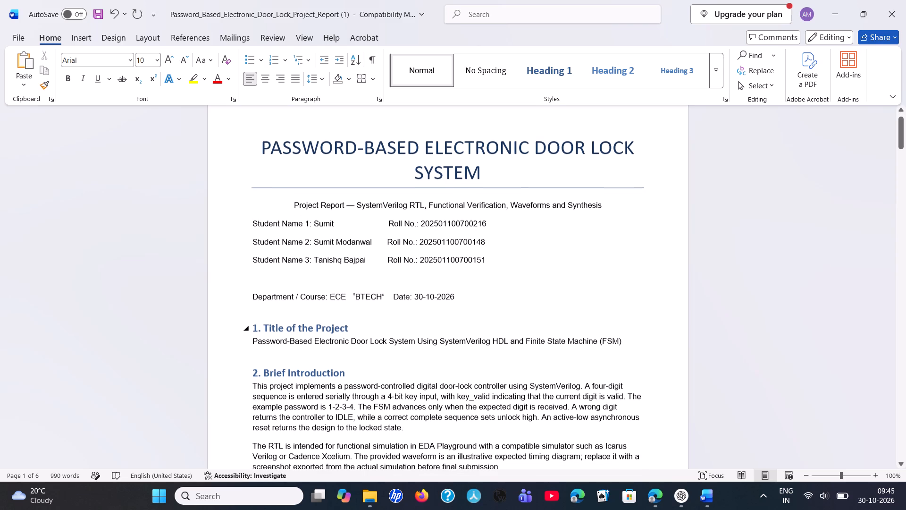
scroll(477, 312, down, 1)
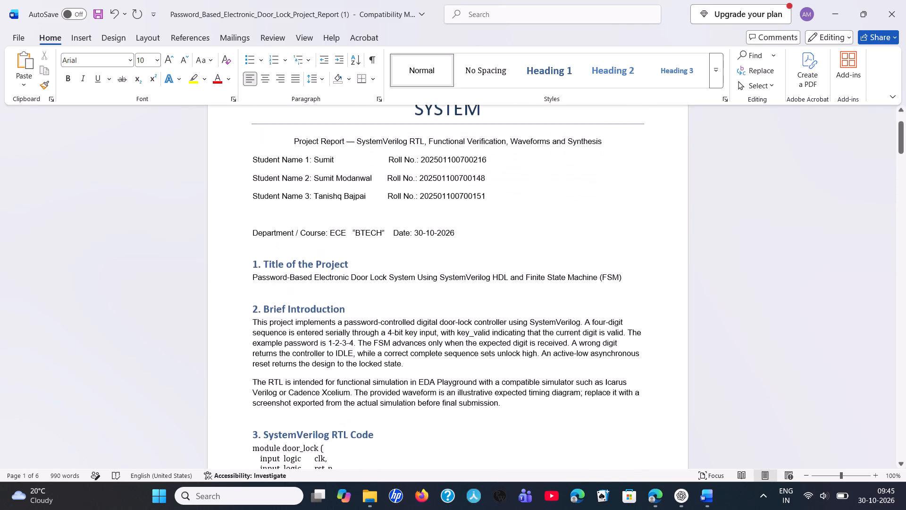
scroll(383, 336, down, 4)
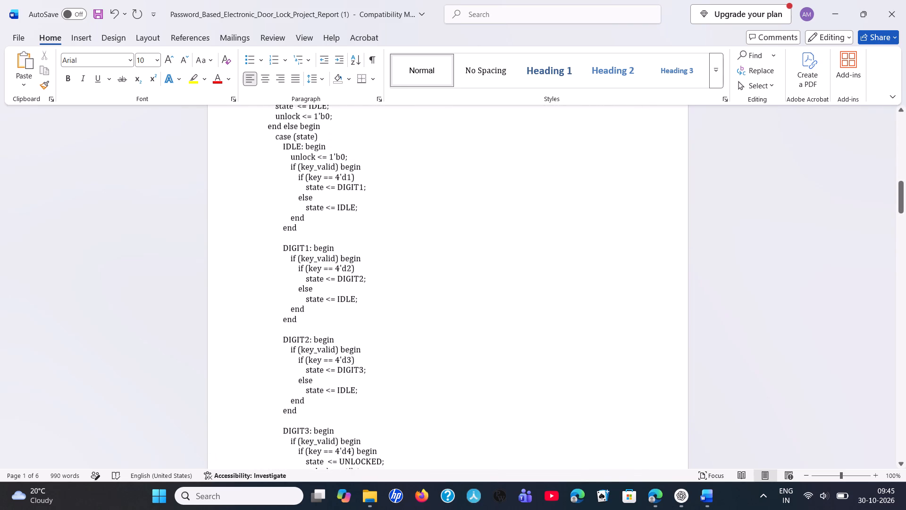
scroll(383, 336, down, 2)
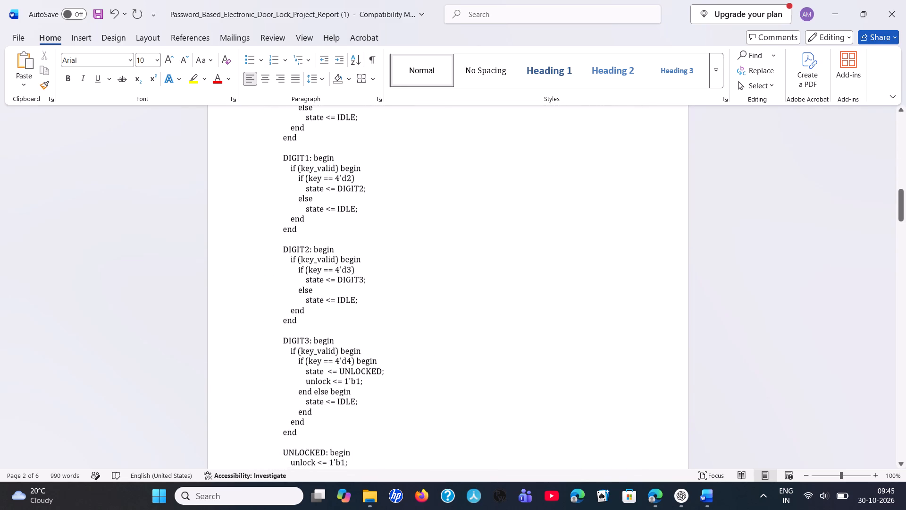
scroll(383, 336, down, 2)
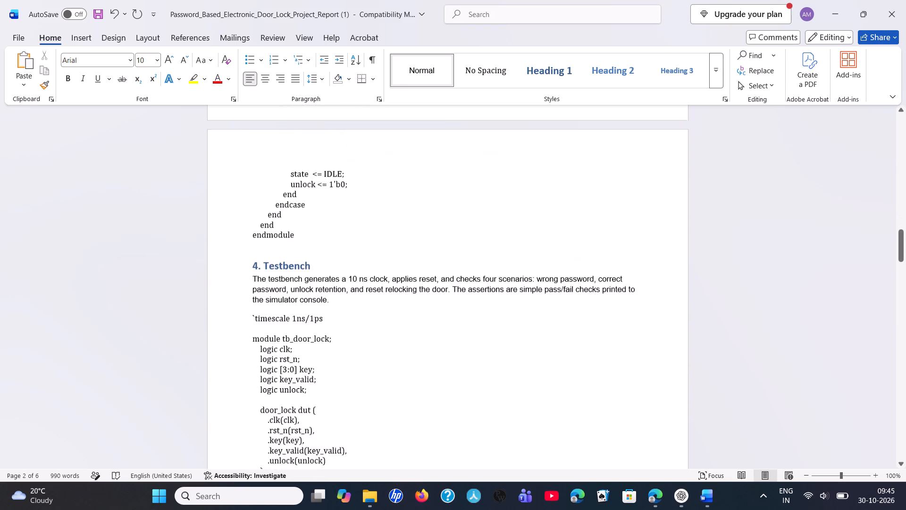
scroll(383, 336, down, 3)
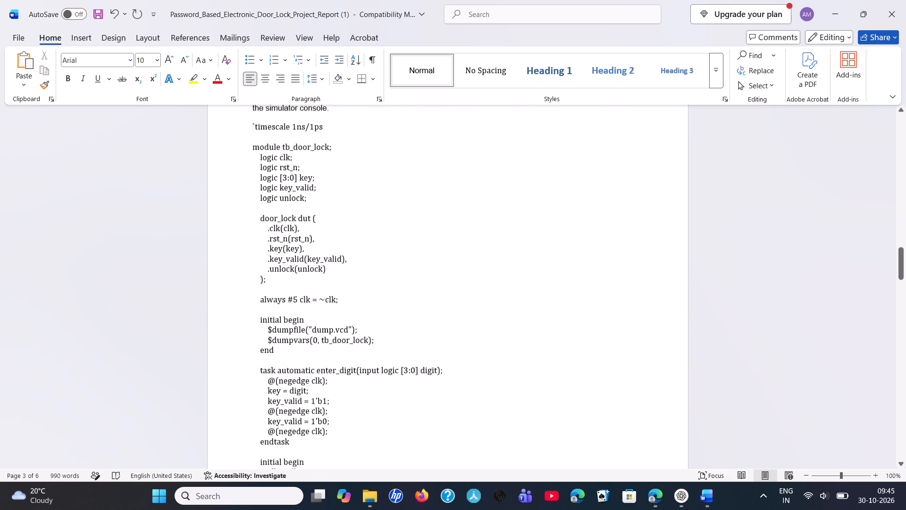
scroll(383, 336, down, 3)
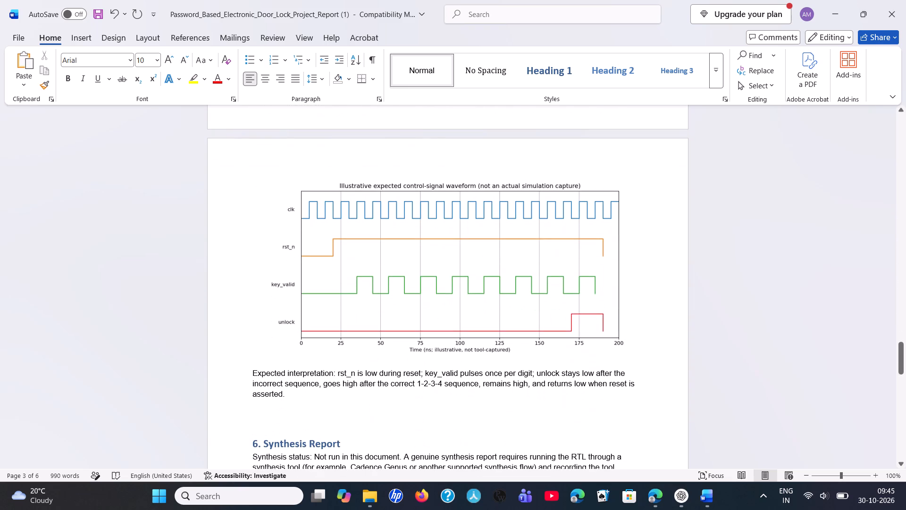
click(399, 263)
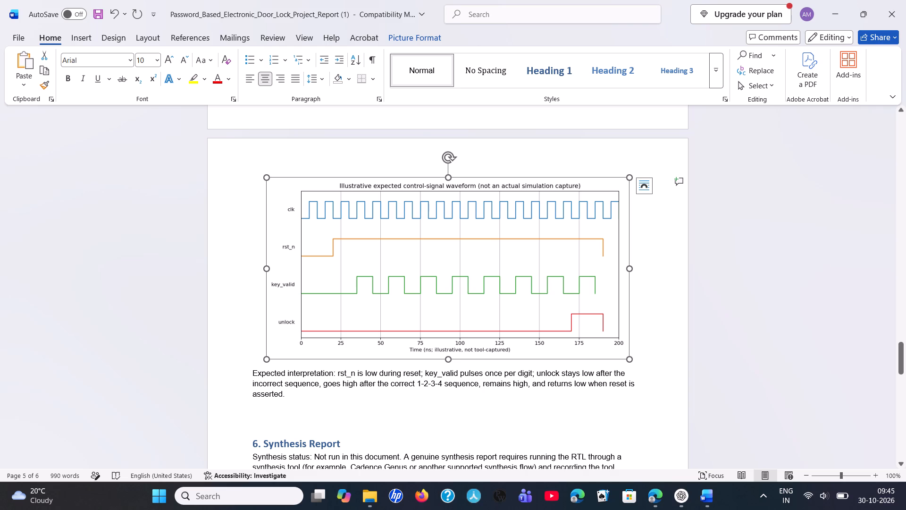
click(682, 332)
click(659, 337)
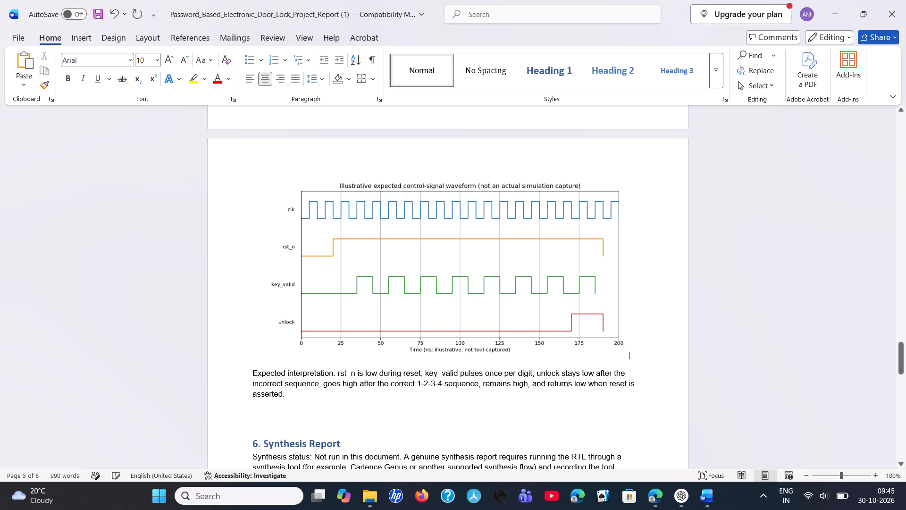
click(645, 334)
key(Return)
key(shift+Return)
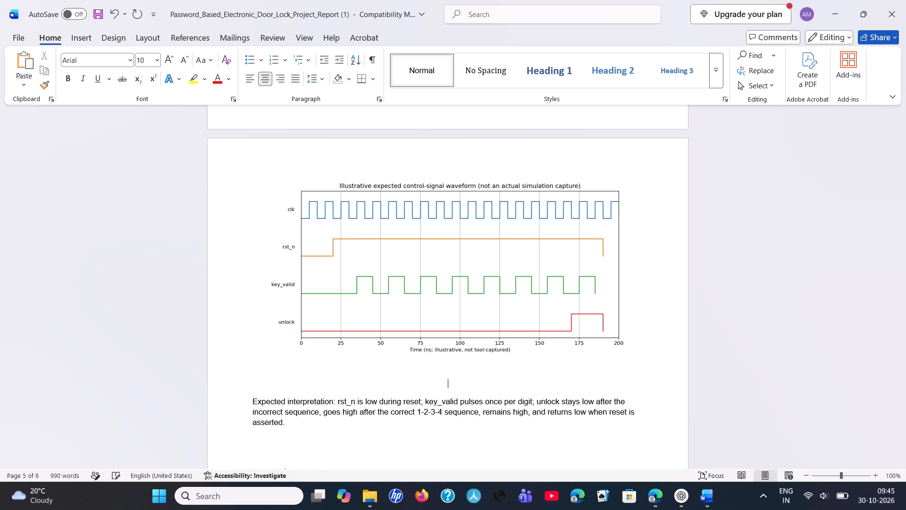
key(Return)
key(Return)
key(Return)
key(Return)
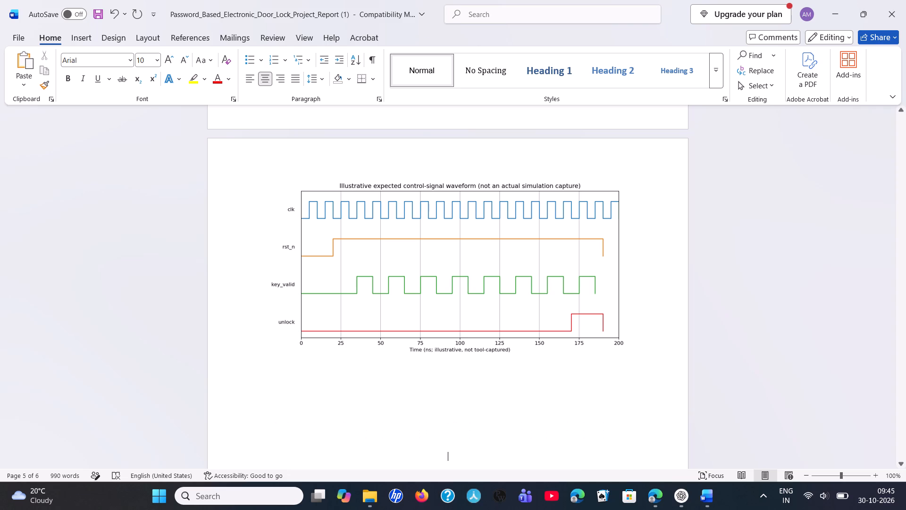
Start inserting a picture from this device in the empty space below the waveform picture.
click(84, 38)
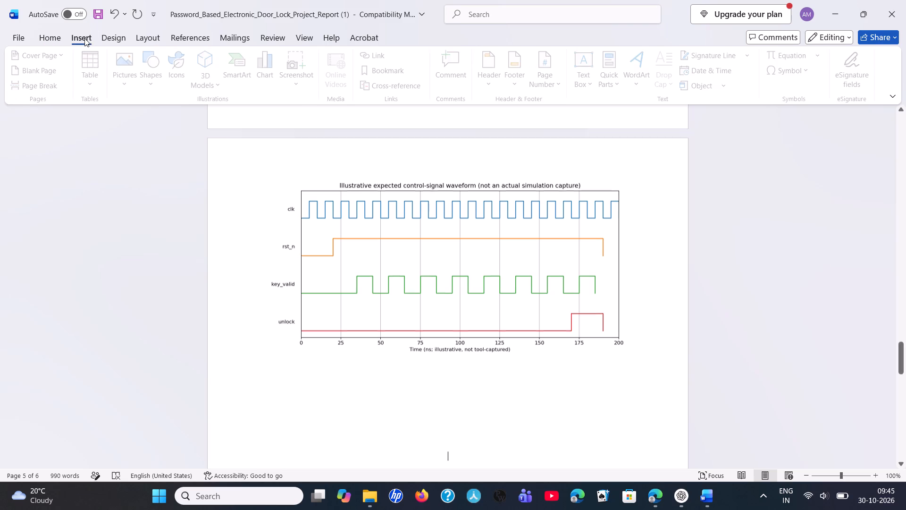
click(123, 69)
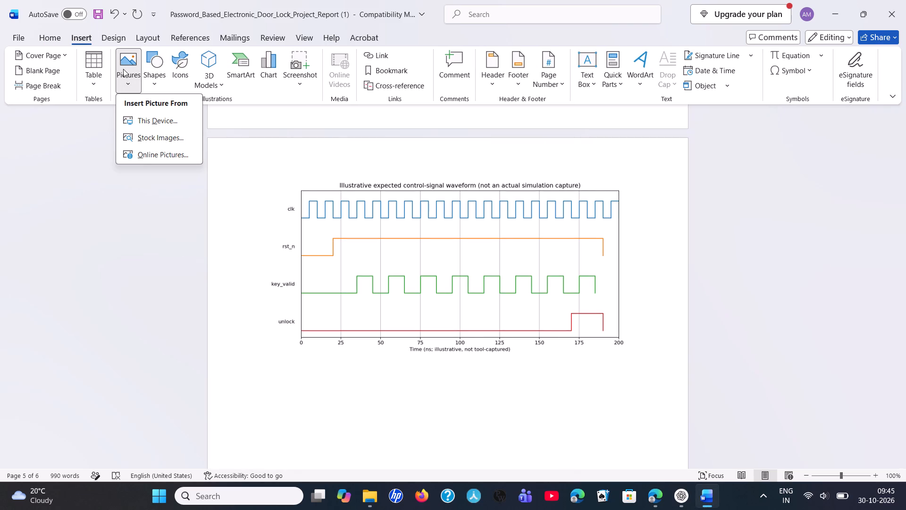
click(156, 124)
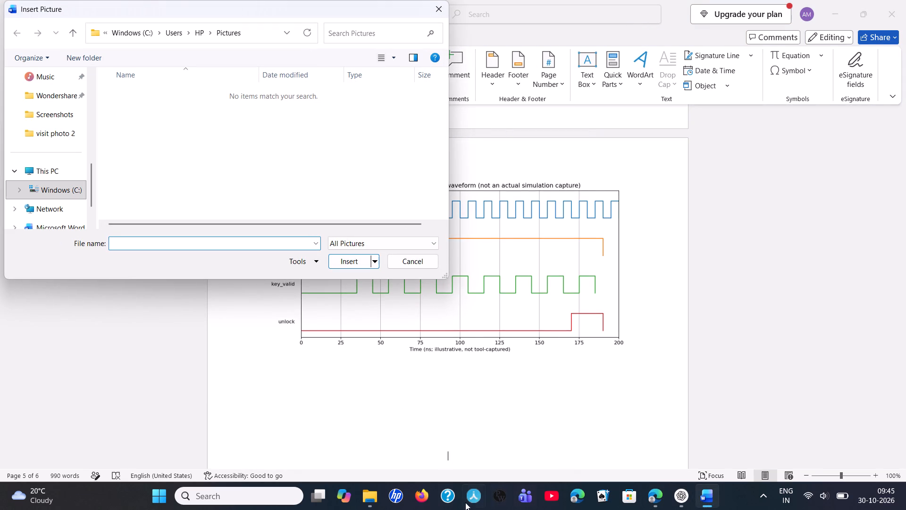
Search the computer for WhatsApp and open the app, leaving the Insert Picture dialog open.
click(162, 497)
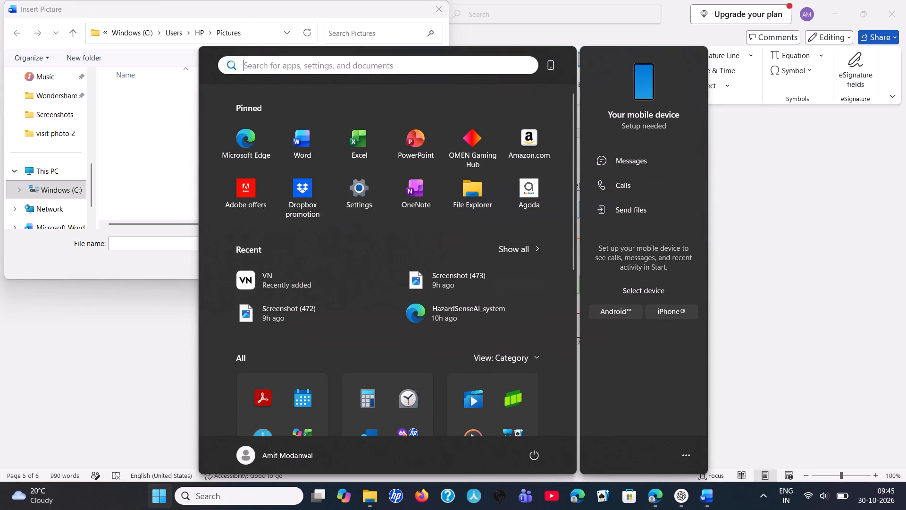
click(380, 67)
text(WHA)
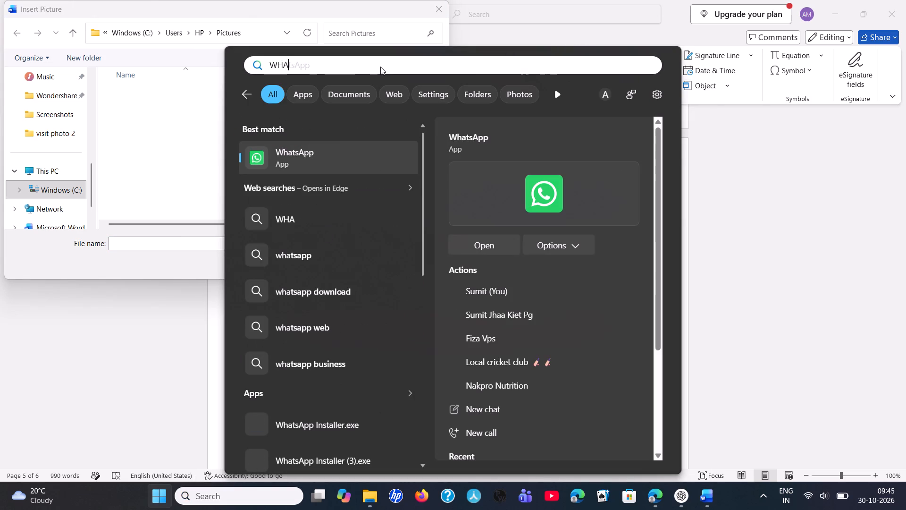
click(310, 144)
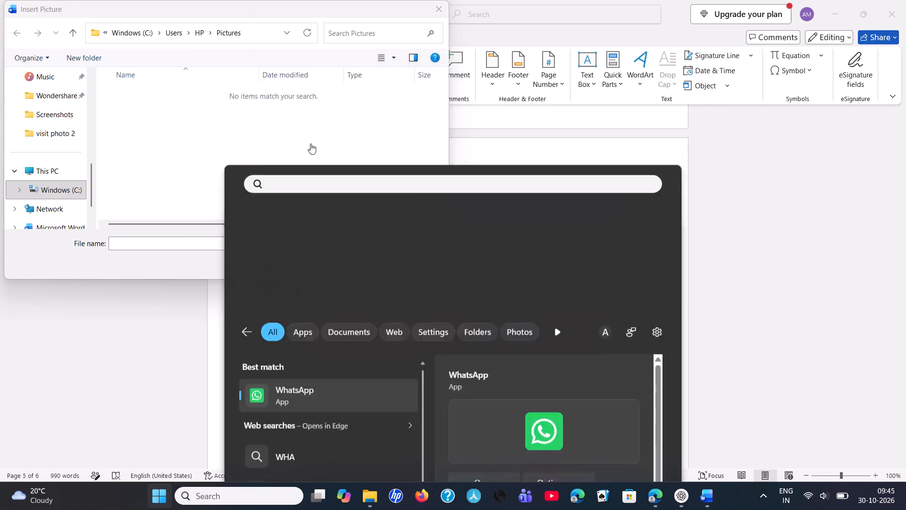
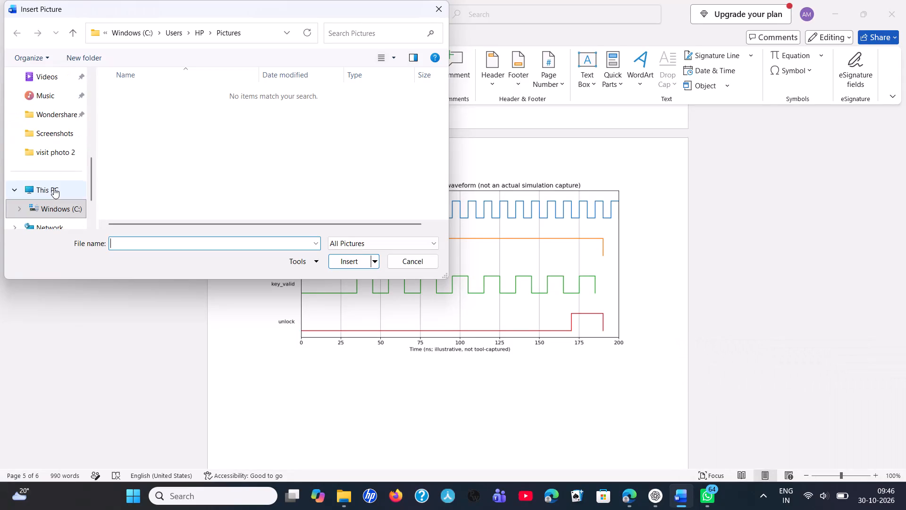
Insert the picture "WhatsApp Image 2026-10-30 at 12.11.09 AM" from the Downloads folder below the illustrative waveform.
scroll(54, 188, down, 1)
scroll(54, 188, up, 1)
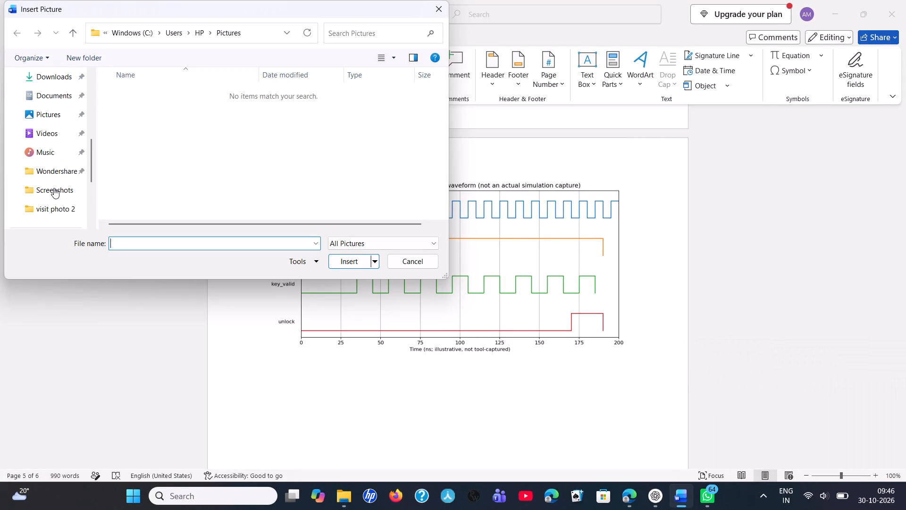
click(62, 82)
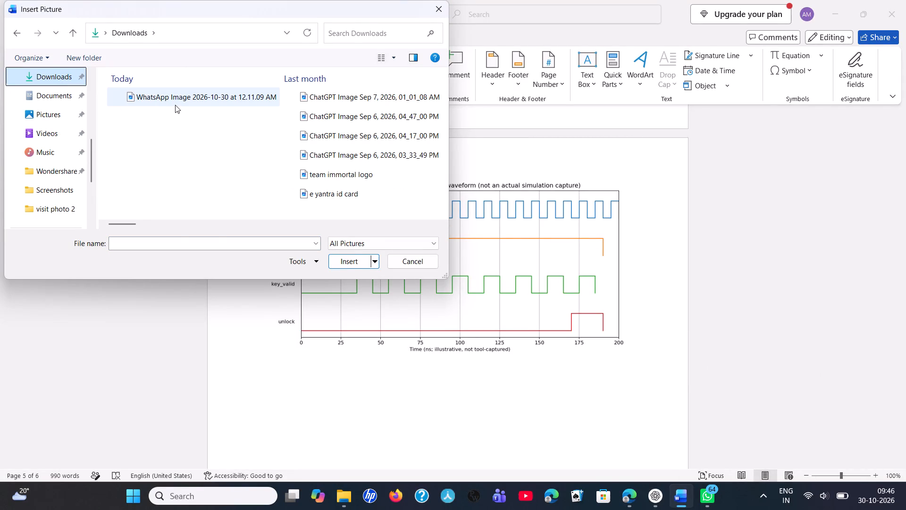
double_click(179, 102)
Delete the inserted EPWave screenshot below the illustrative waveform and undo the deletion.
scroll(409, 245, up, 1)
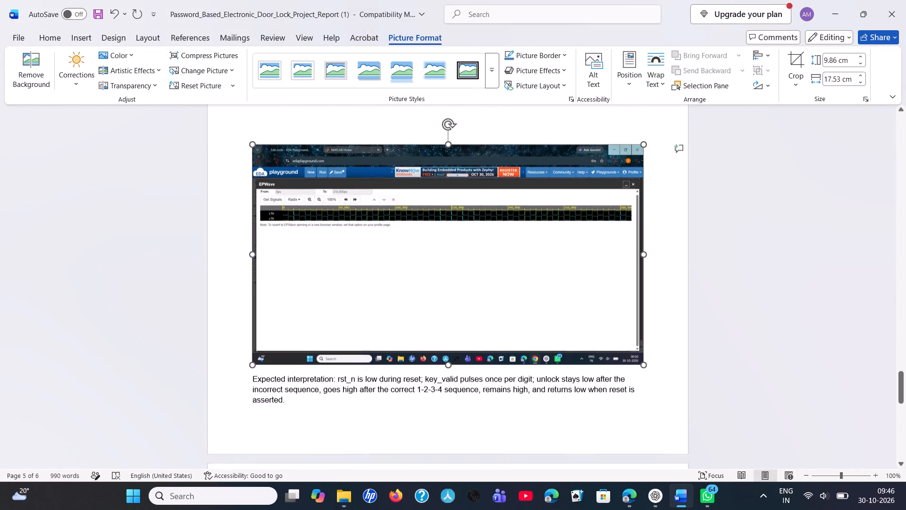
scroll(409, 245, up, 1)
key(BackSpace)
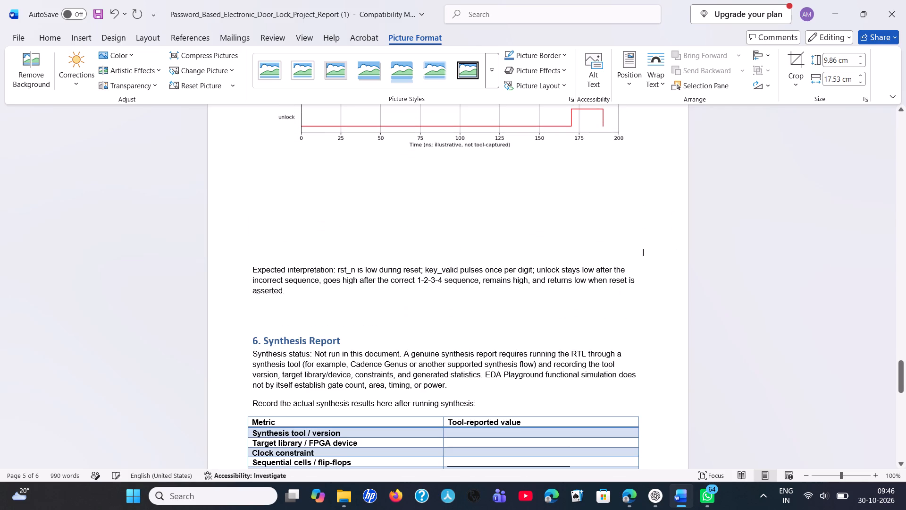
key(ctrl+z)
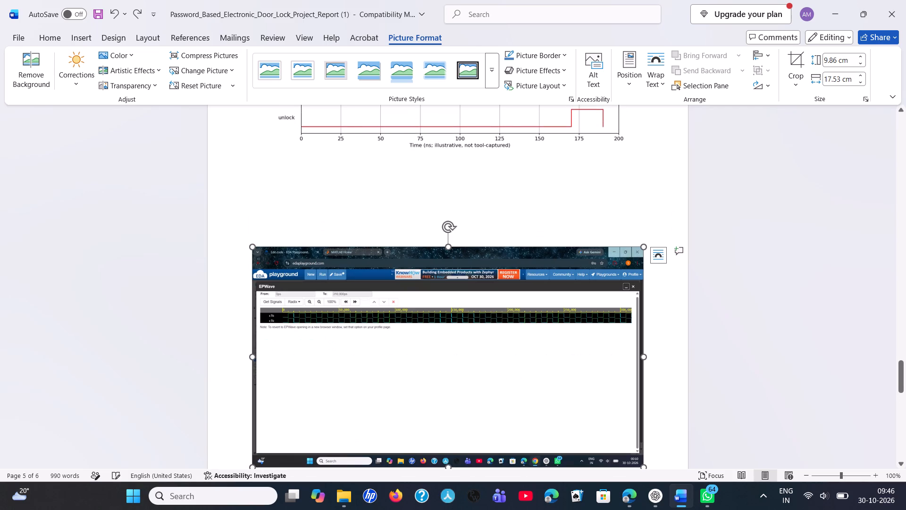
Move the EPWave screenshot up into the empty lines closer to the illustrative waveform picture.
drag(329, 310, 386, 290)
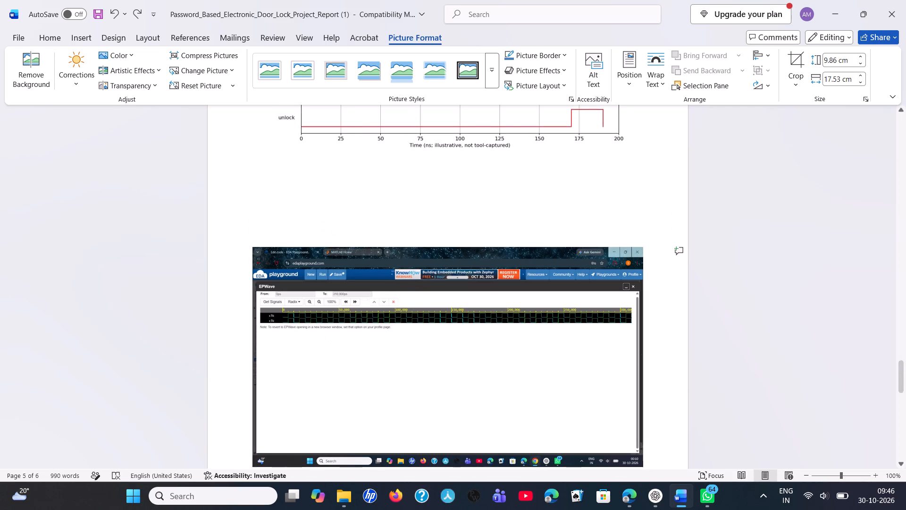
drag(386, 290, 441, 260)
drag(441, 260, 436, 215)
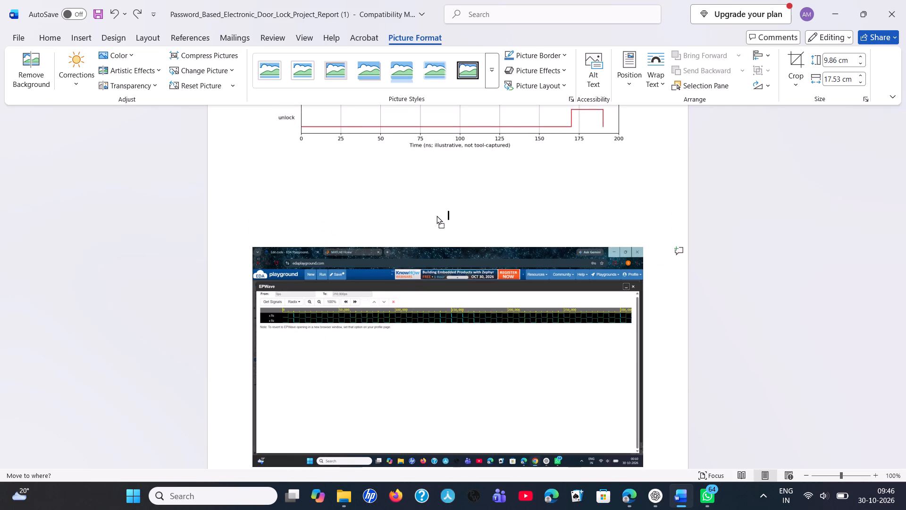
drag(436, 215, 442, 200)
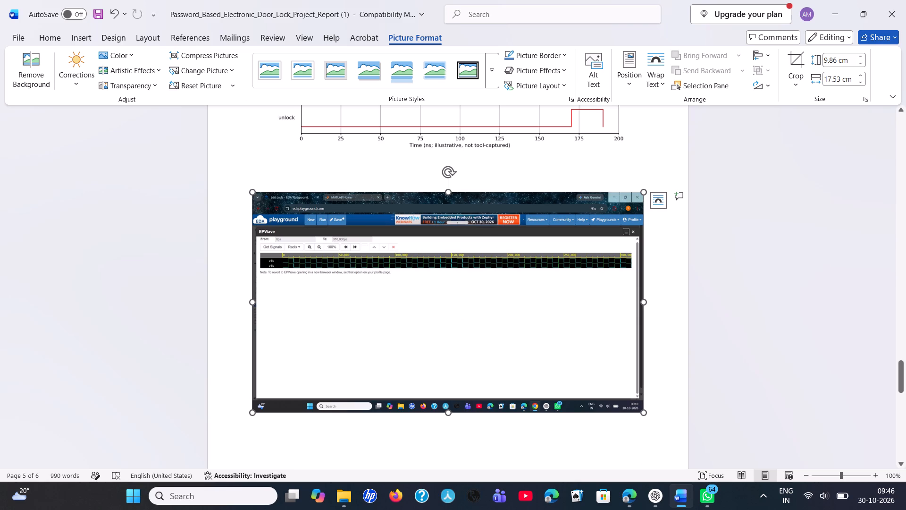
Move the whole "Expected interpretation" paragraph up so it sits directly below the inserted EPWave screenshot.
click(680, 287)
scroll(468, 262, up, 3)
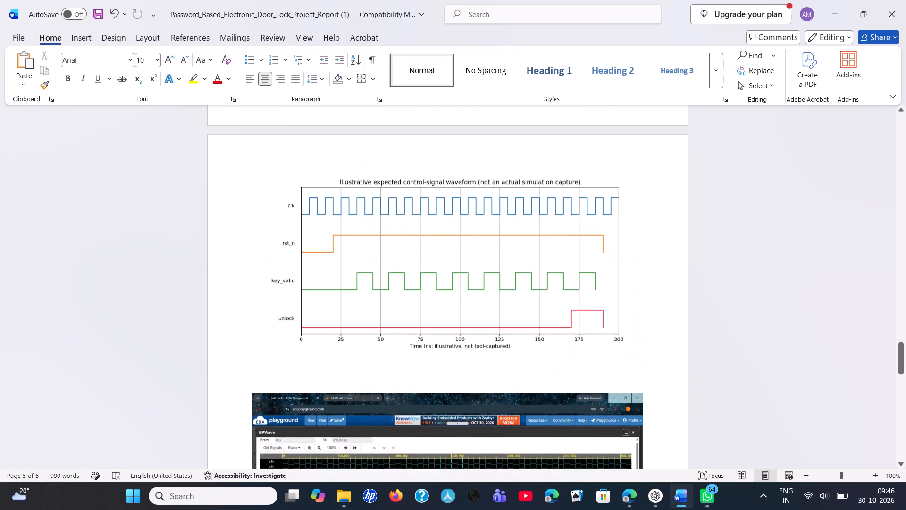
scroll(468, 262, up, 2)
scroll(468, 262, down, 5)
scroll(468, 262, up, 2)
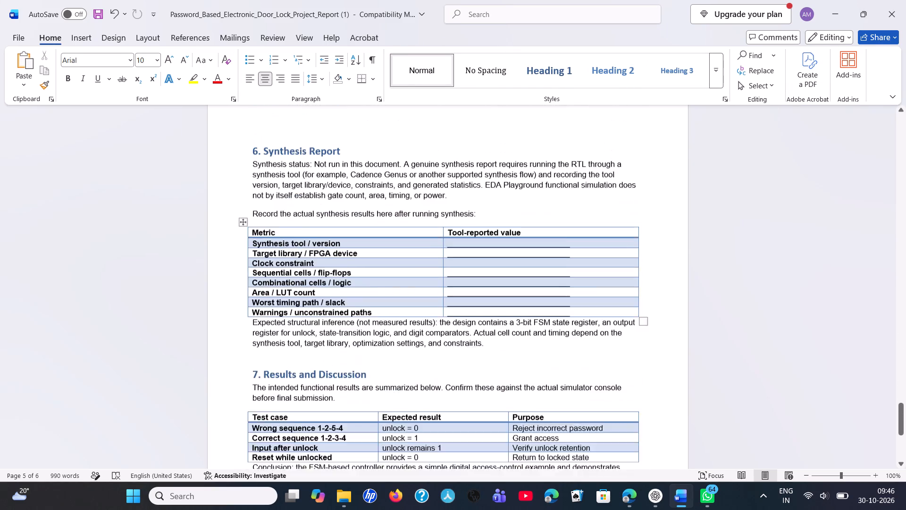
scroll(468, 262, up, 2)
scroll(468, 262, down, 1)
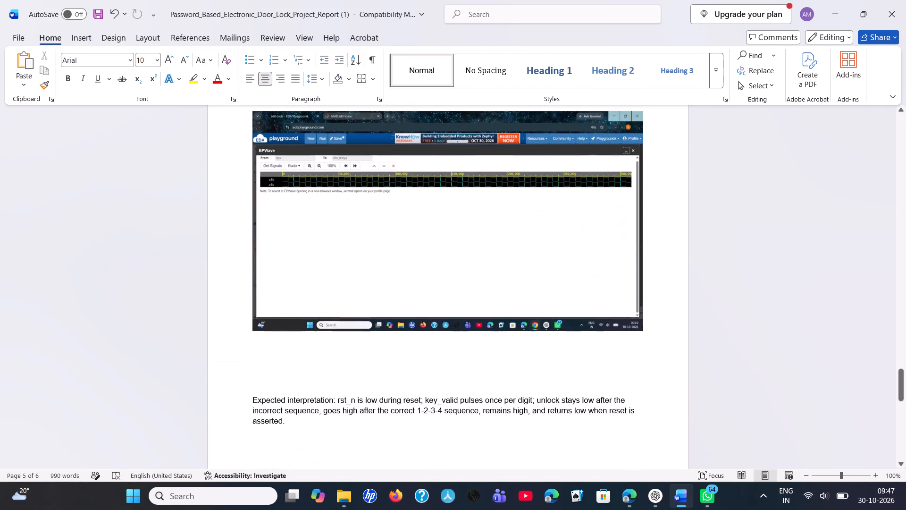
scroll(468, 262, down, 1)
click(403, 397)
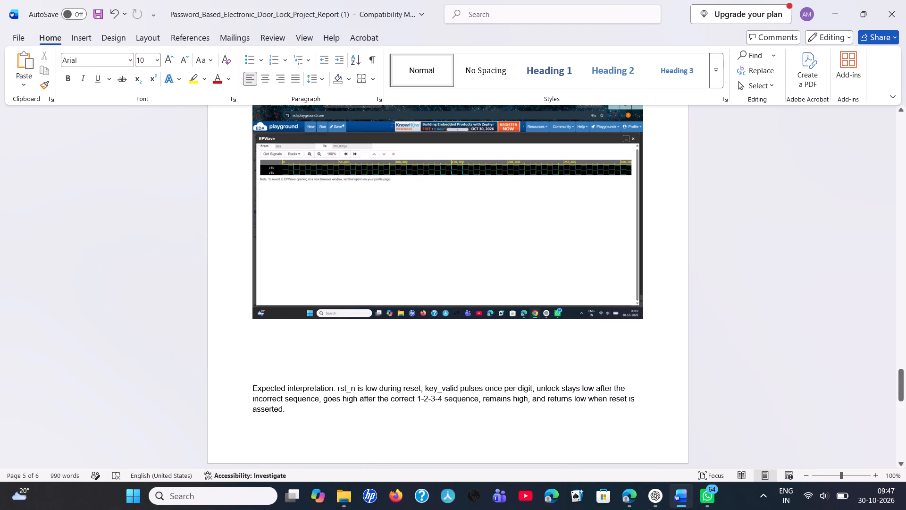
click(257, 394)
drag(250, 387, 278, 395)
drag(278, 395, 379, 434)
drag(320, 395, 338, 343)
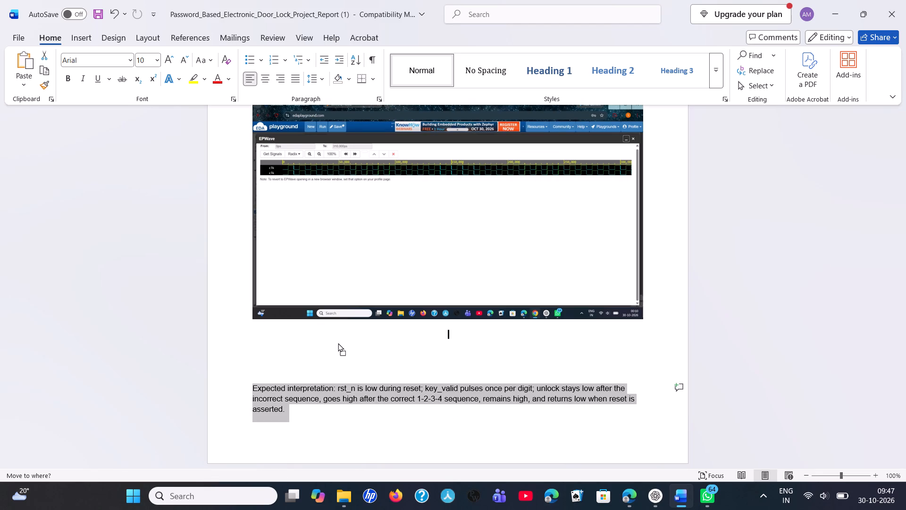
drag(338, 343, 338, 345)
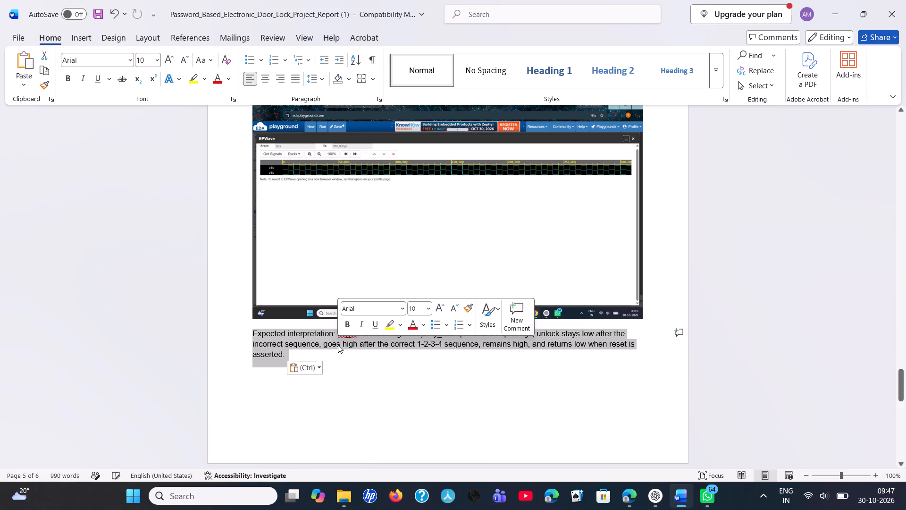
click(392, 412)
Go back to the report's first page and check the student, department/course and date details.
scroll(392, 412, up, 3)
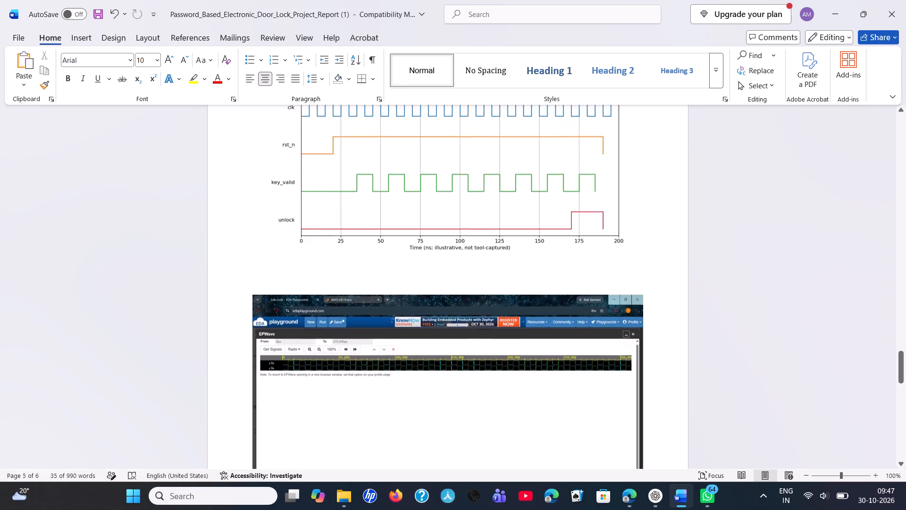
scroll(392, 412, up, 8)
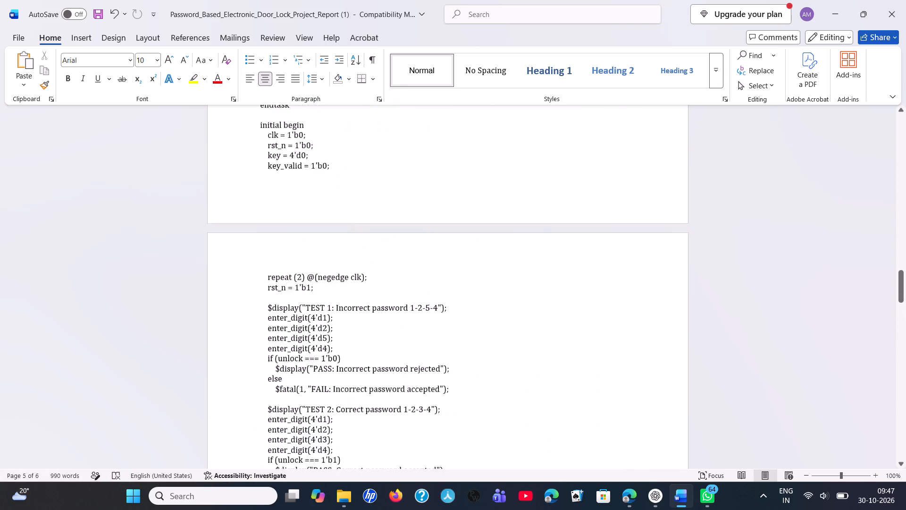
scroll(392, 412, up, 9)
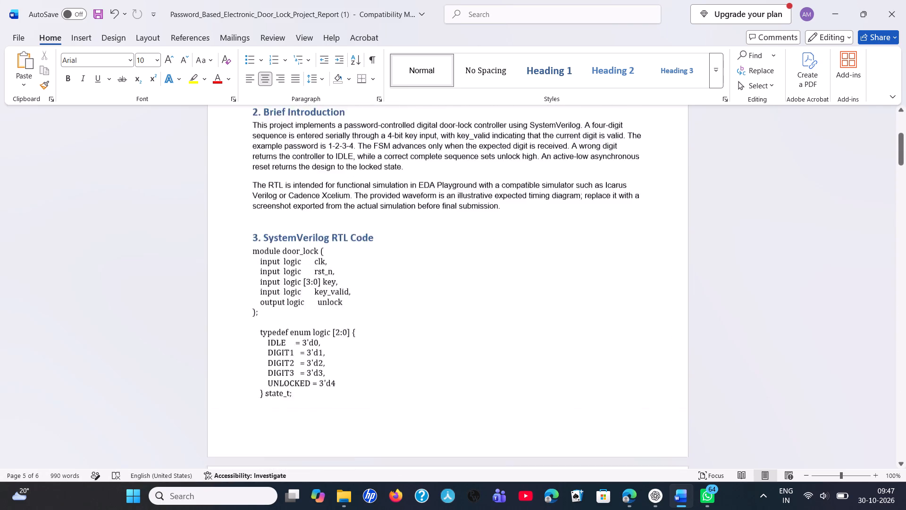
scroll(392, 412, up, 2)
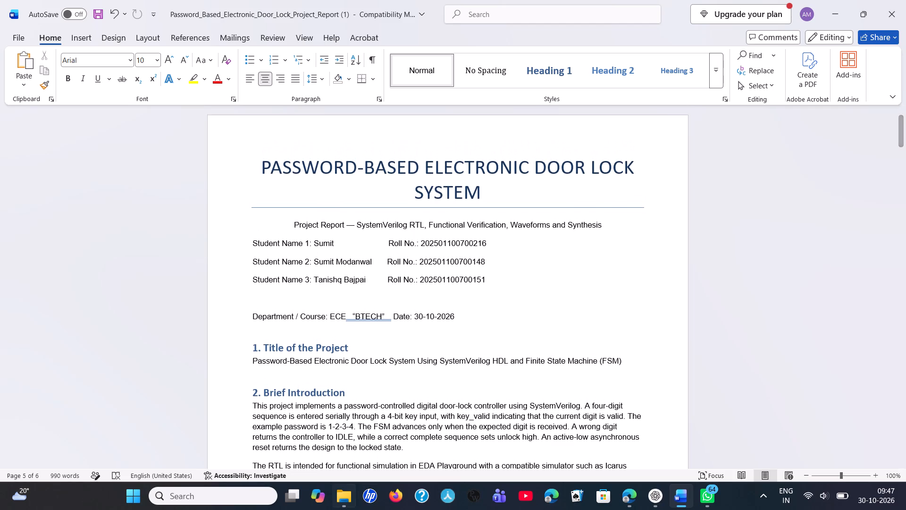
click(376, 350)
click(387, 319)
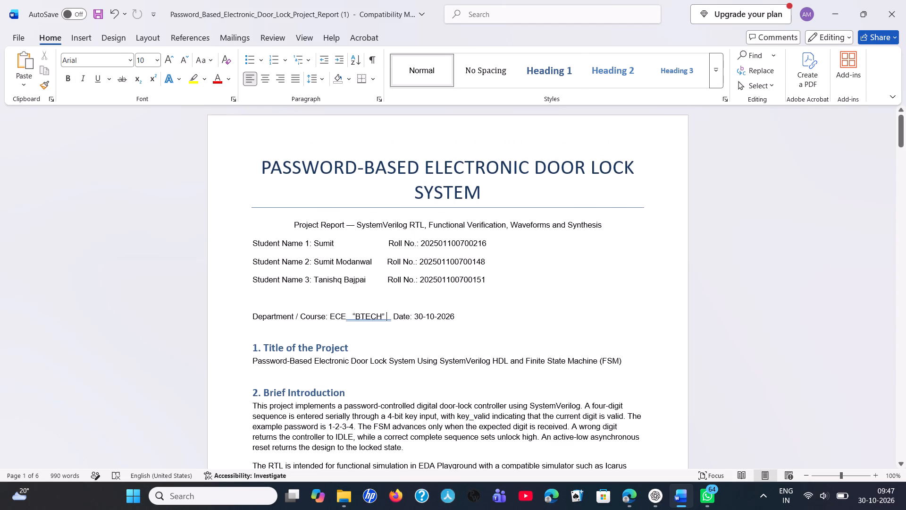
drag(387, 319, 393, 319)
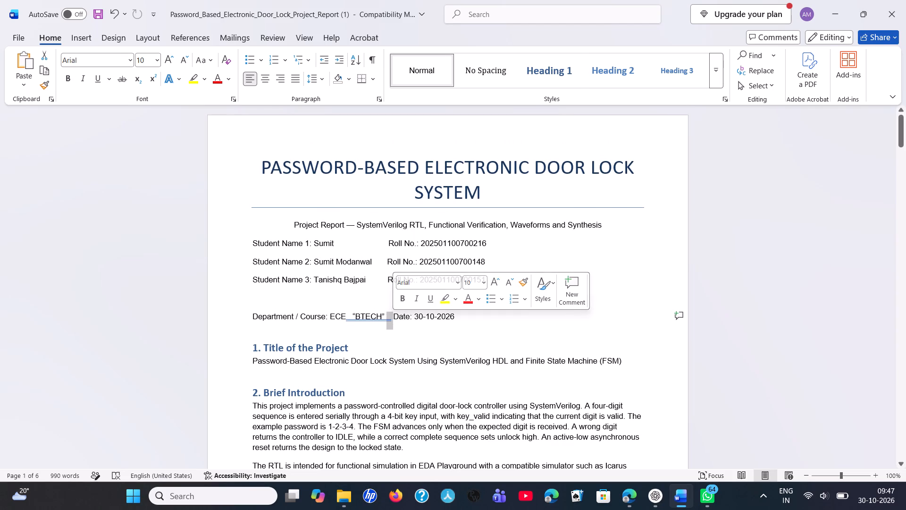
drag(368, 357, 415, 314)
click(542, 345)
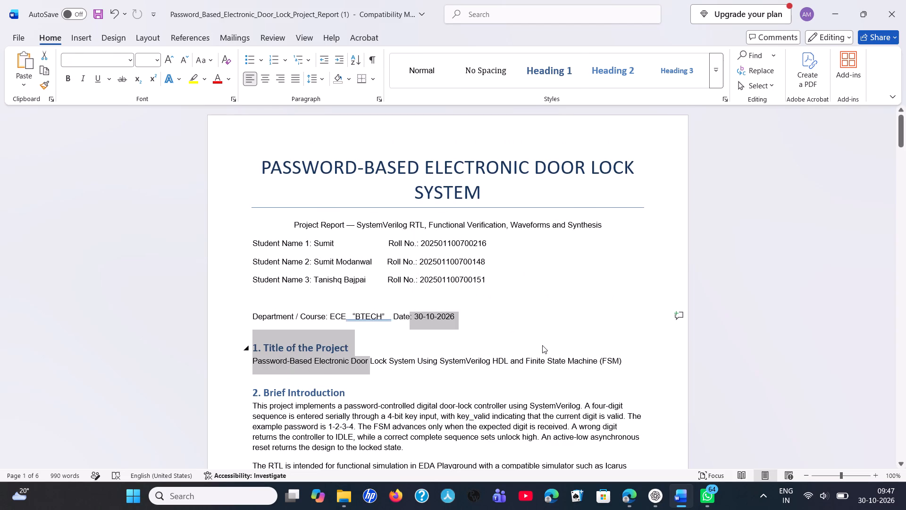
Review the whole report from the first page through the code, waveforms, synthesis, results and appendix sections.
scroll(525, 310, down, 1)
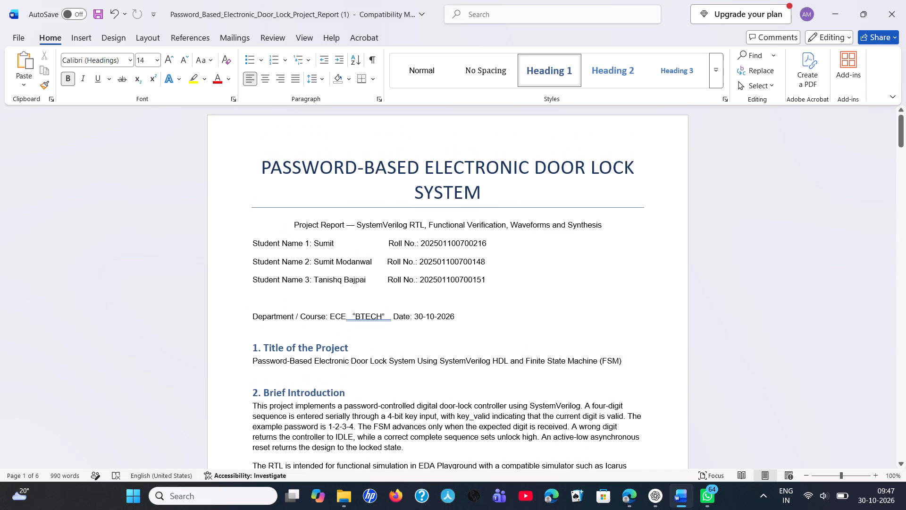
scroll(525, 310, down, 1)
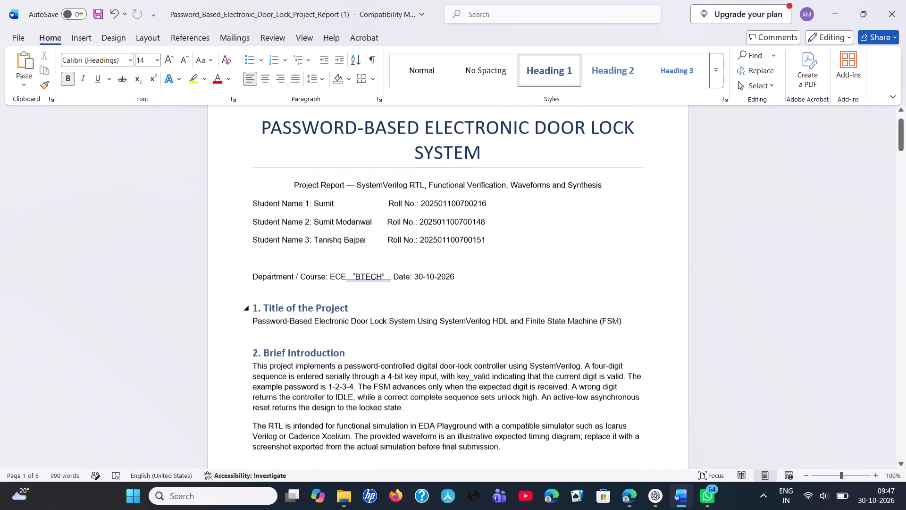
scroll(525, 310, down, 1)
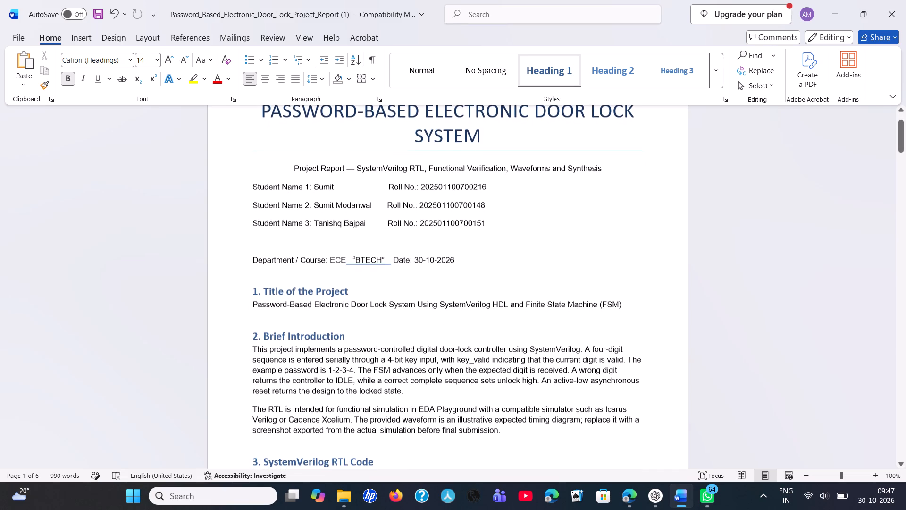
scroll(525, 310, down, 4)
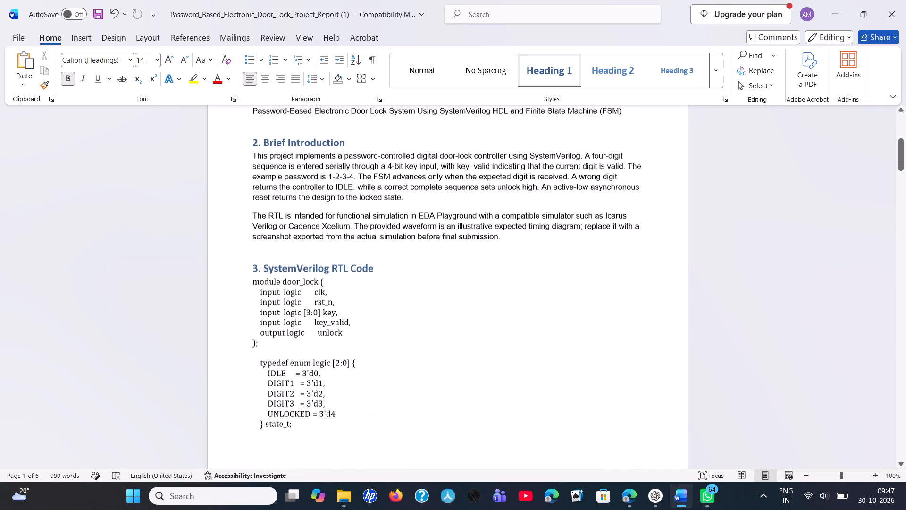
scroll(525, 310, down, 5)
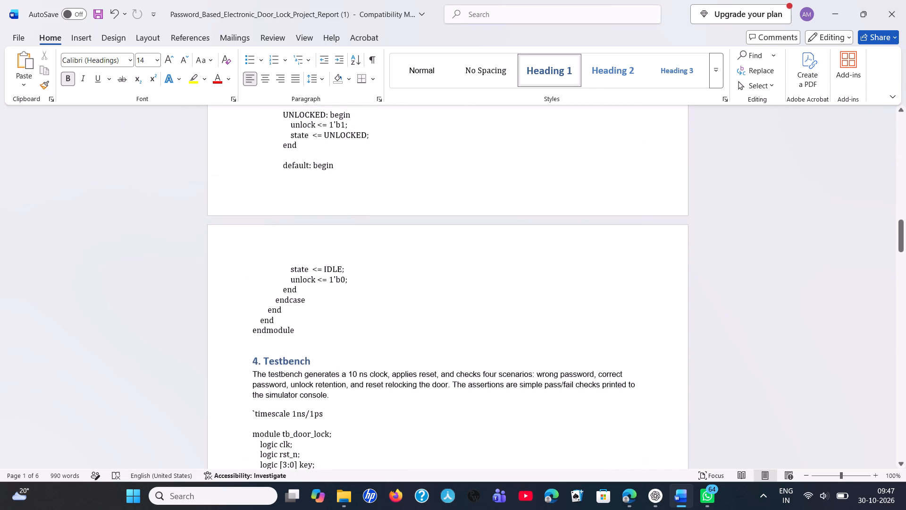
scroll(525, 310, down, 4)
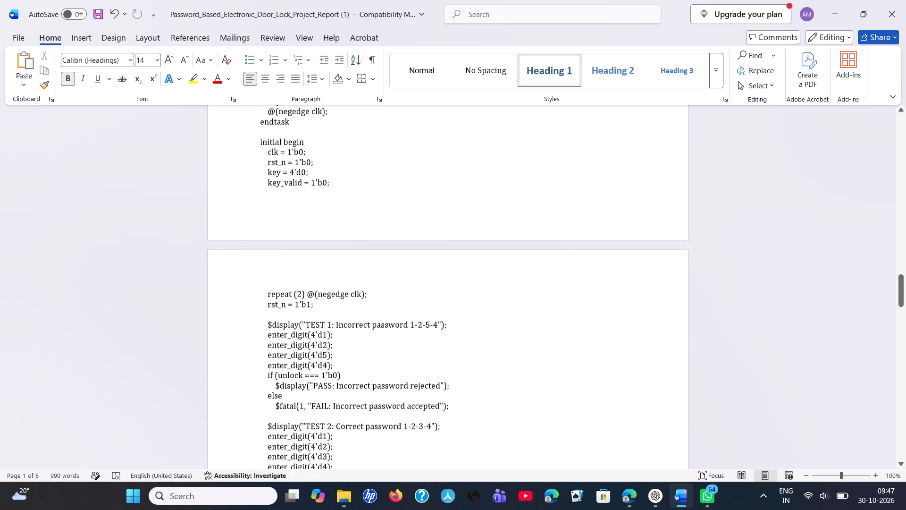
scroll(525, 310, down, 4)
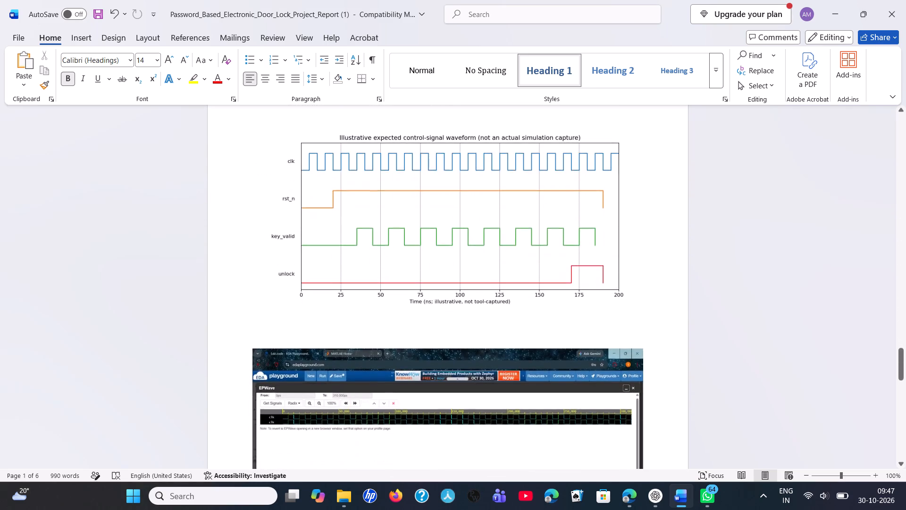
scroll(525, 310, down, 2)
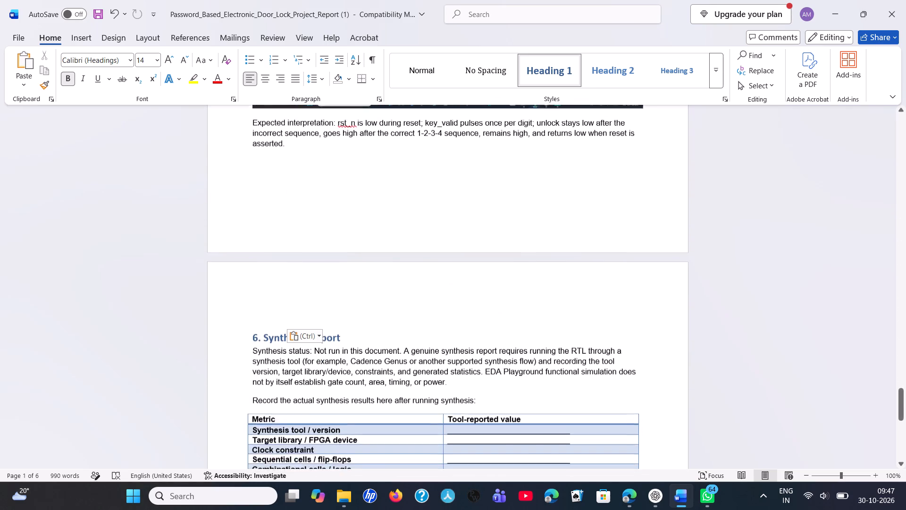
scroll(525, 310, down, 2)
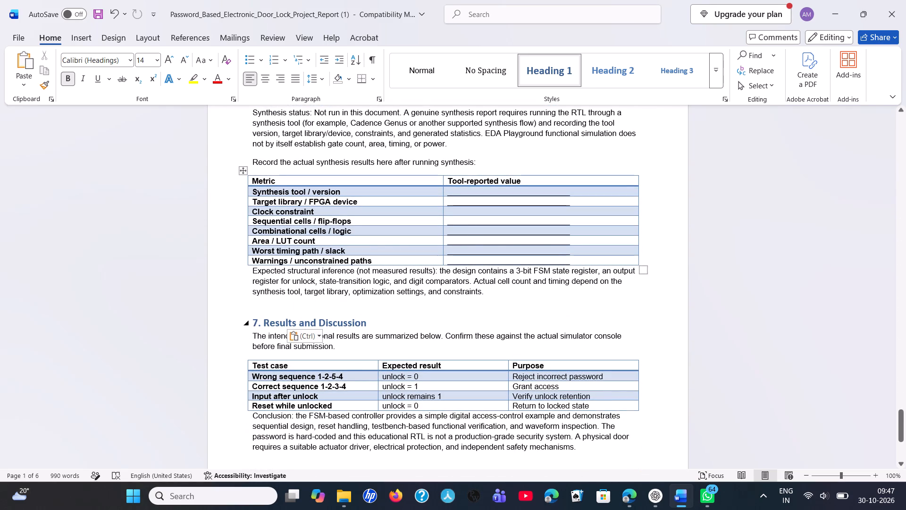
scroll(489, 328, down, 2)
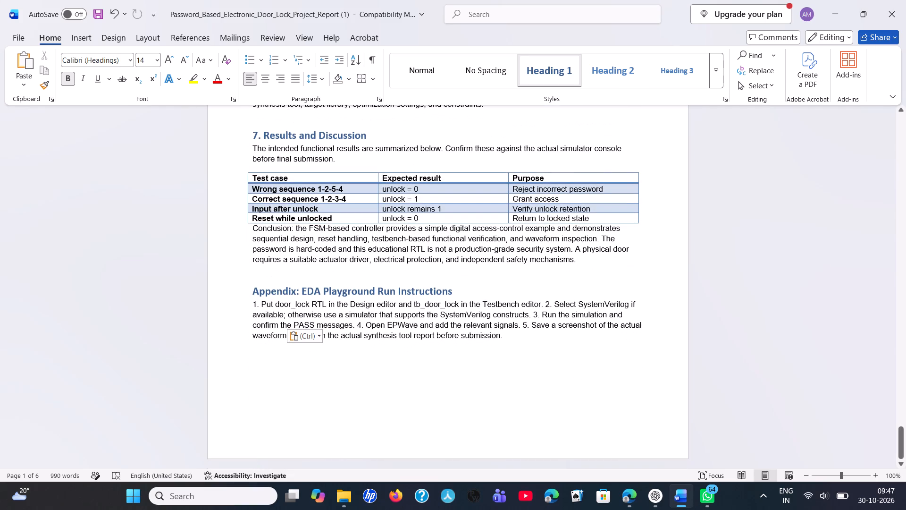
scroll(489, 328, down, 2)
scroll(489, 328, up, 1)
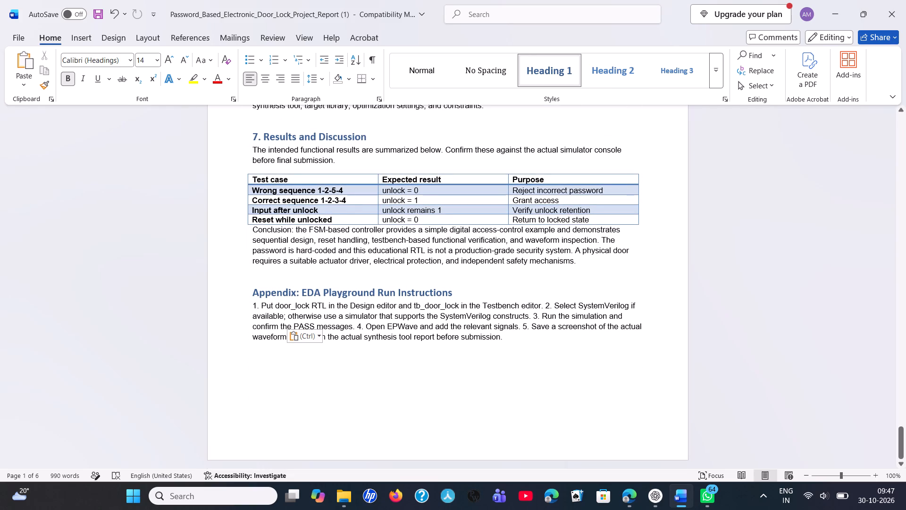
scroll(489, 329, up, 3)
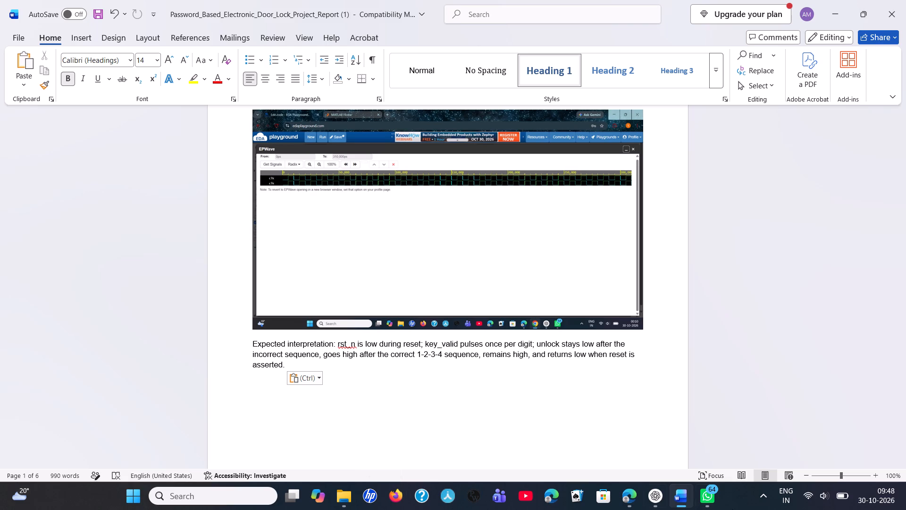
scroll(449, 363, up, 7)
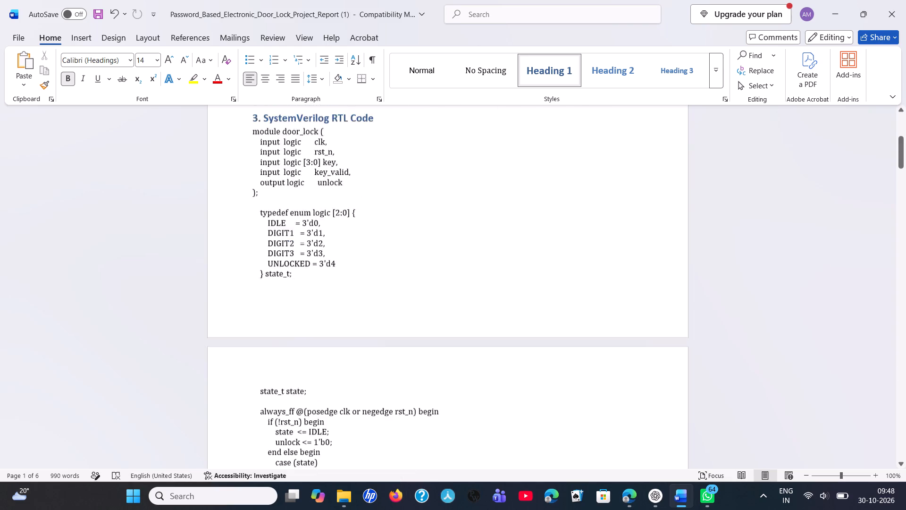
Review the report again from the first-page details through the RTL code to the waveform pictures and the "Expected interpretation" paragraph.
scroll(449, 363, up, 11)
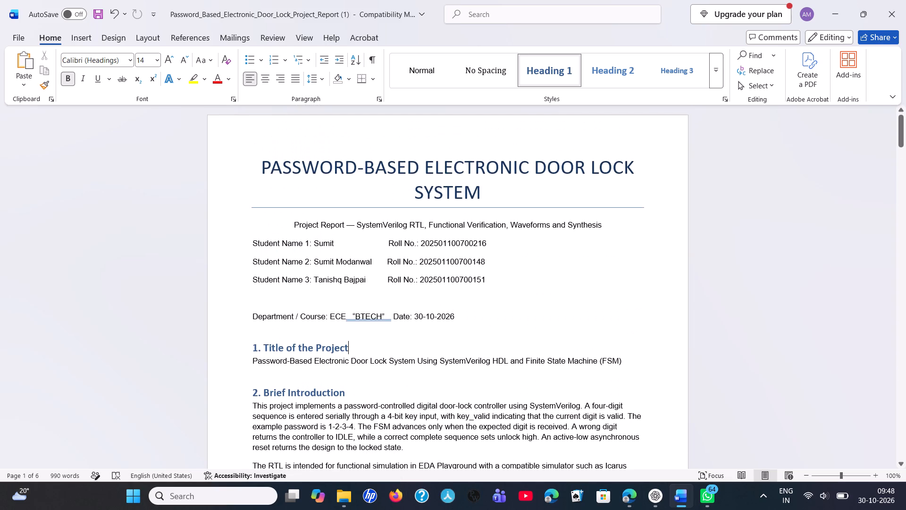
scroll(449, 363, down, 1)
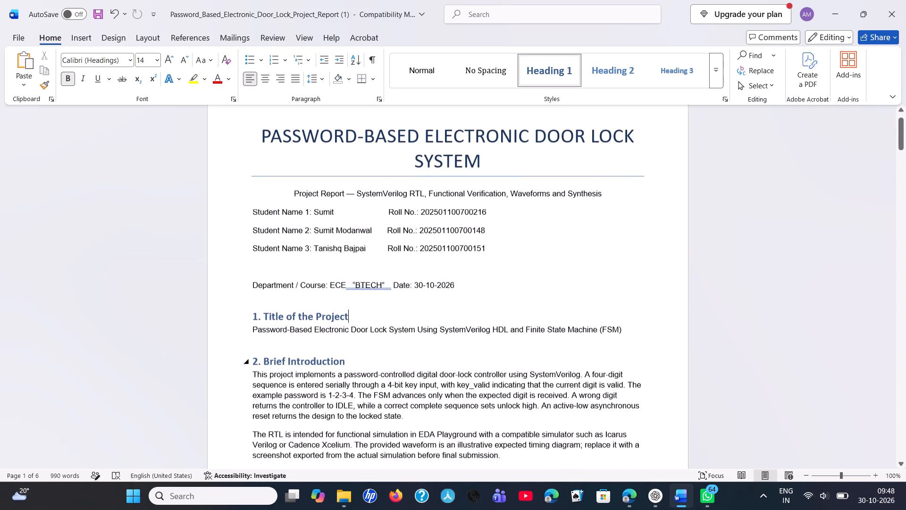
scroll(449, 363, down, 1)
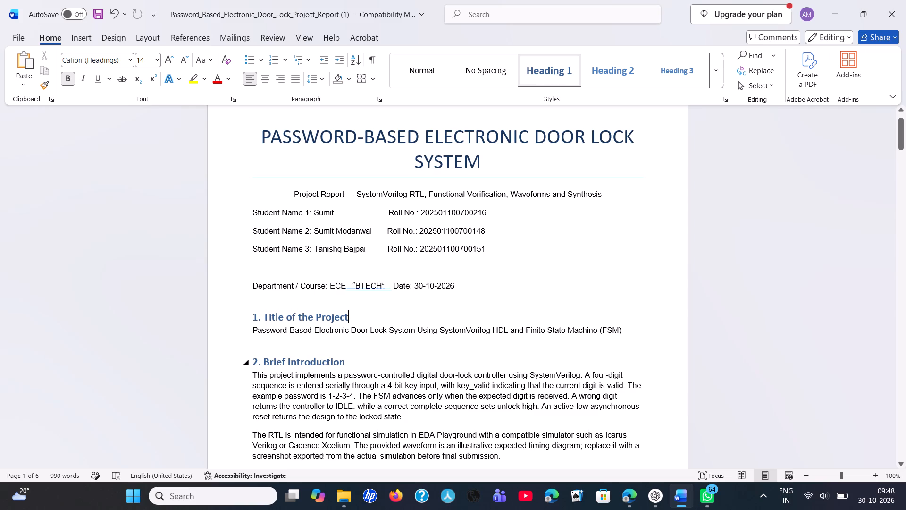
scroll(449, 363, down, 1)
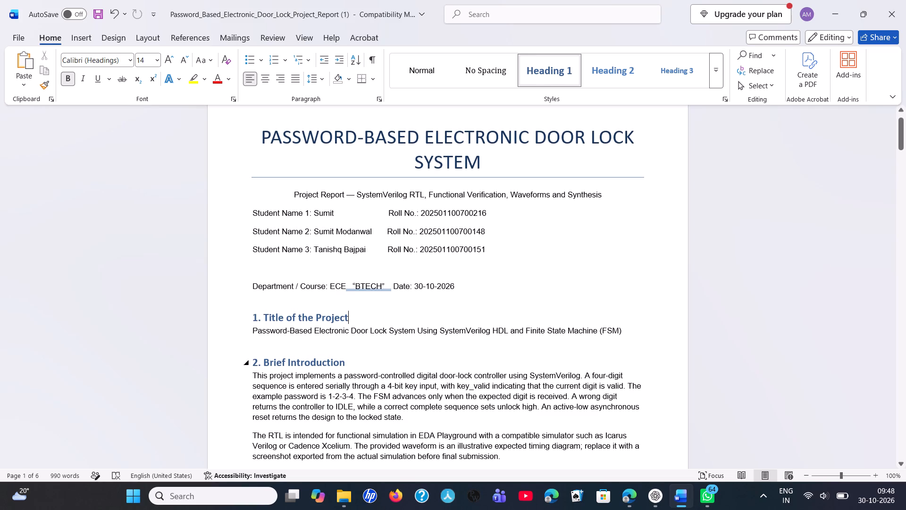
scroll(449, 363, down, 2)
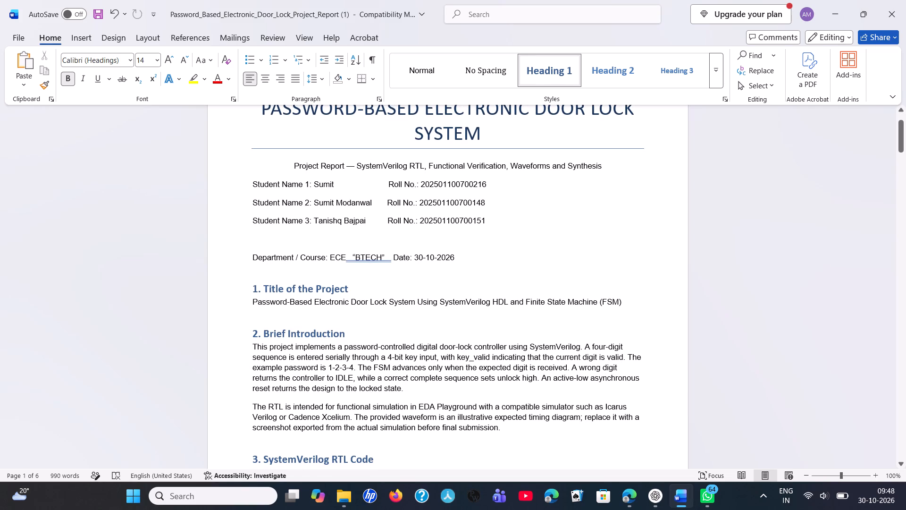
scroll(404, 314, down, 4)
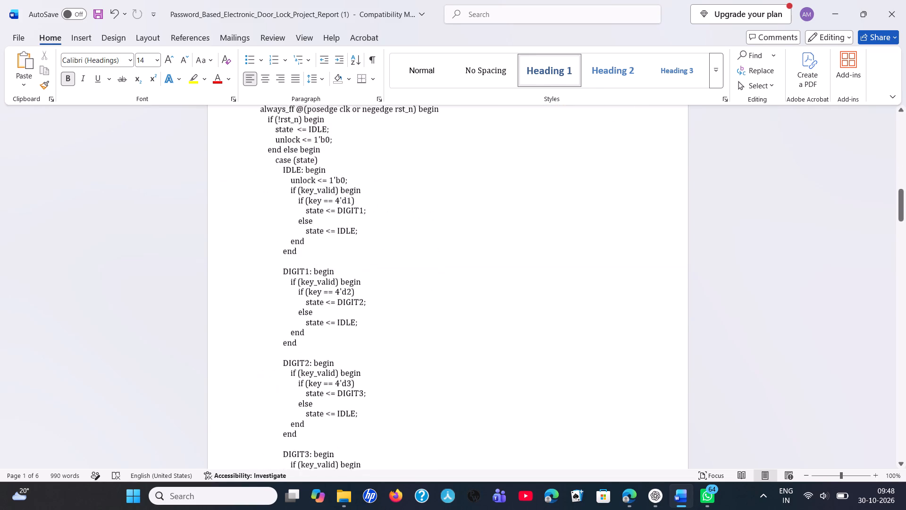
scroll(404, 314, down, 5)
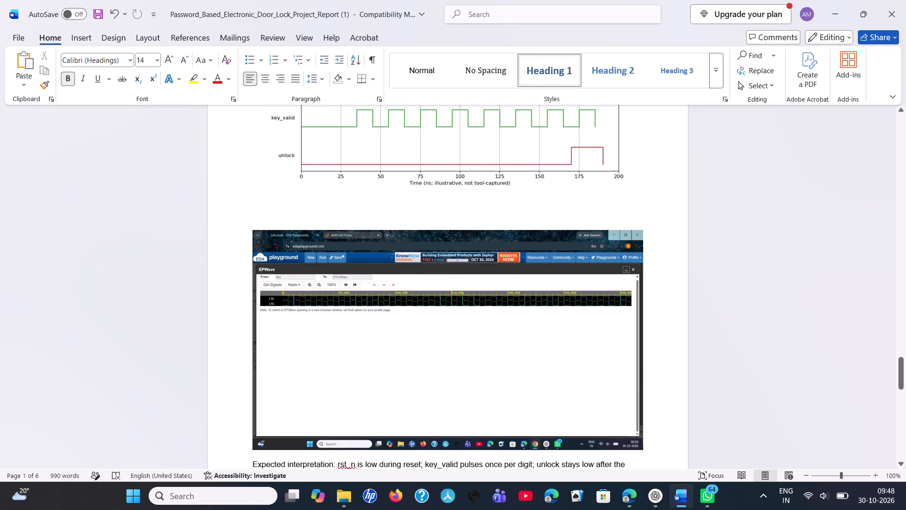
scroll(481, 286, down, 1)
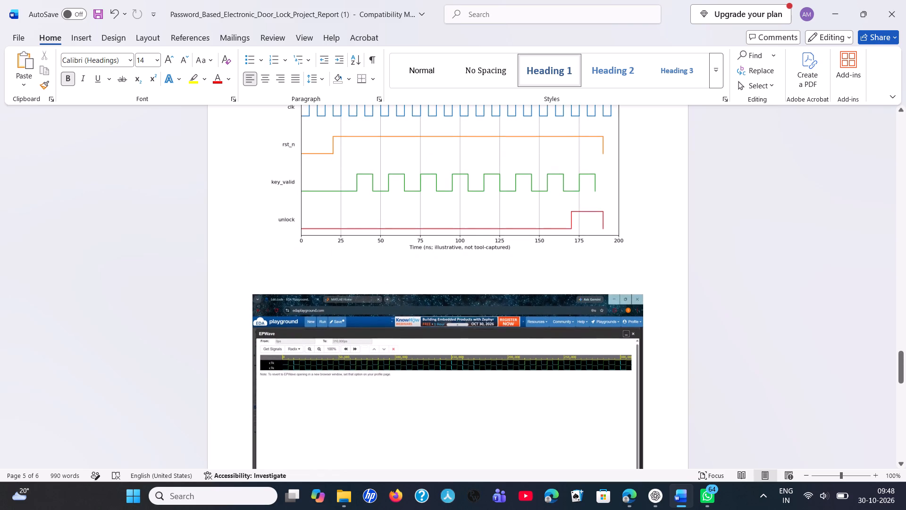
scroll(481, 286, down, 1)
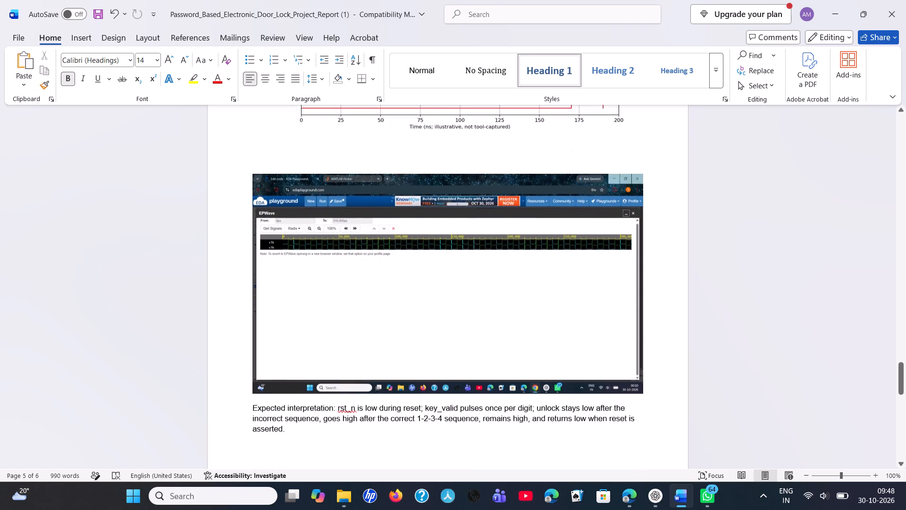
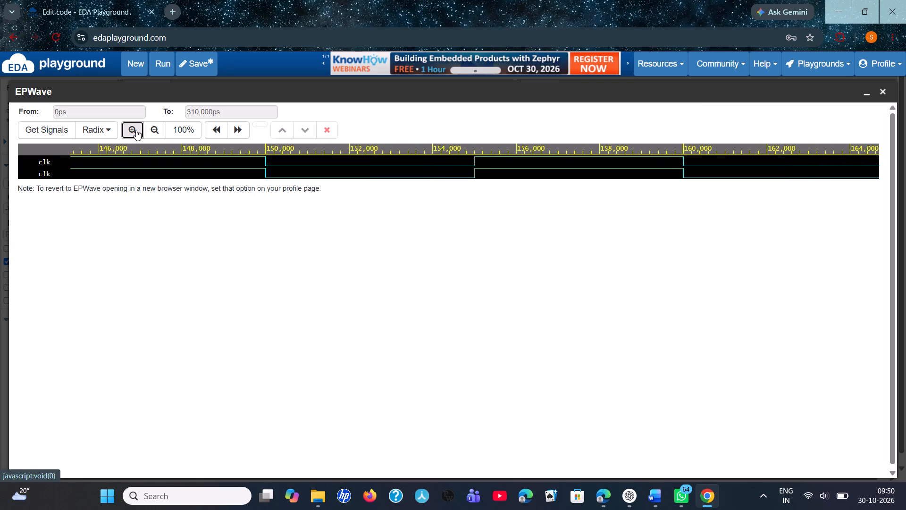
double_click(136, 130)
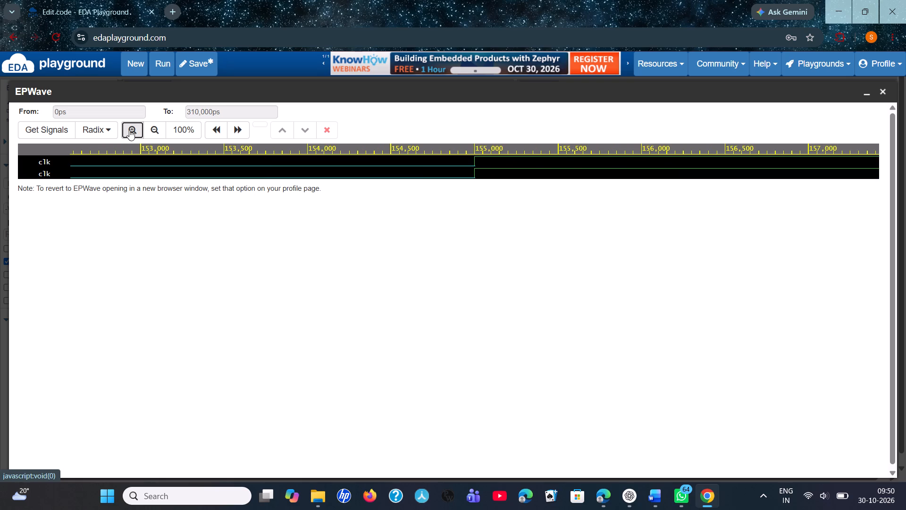
triple_click(151, 133)
triple_click(151, 133)
triple_click(151, 133)
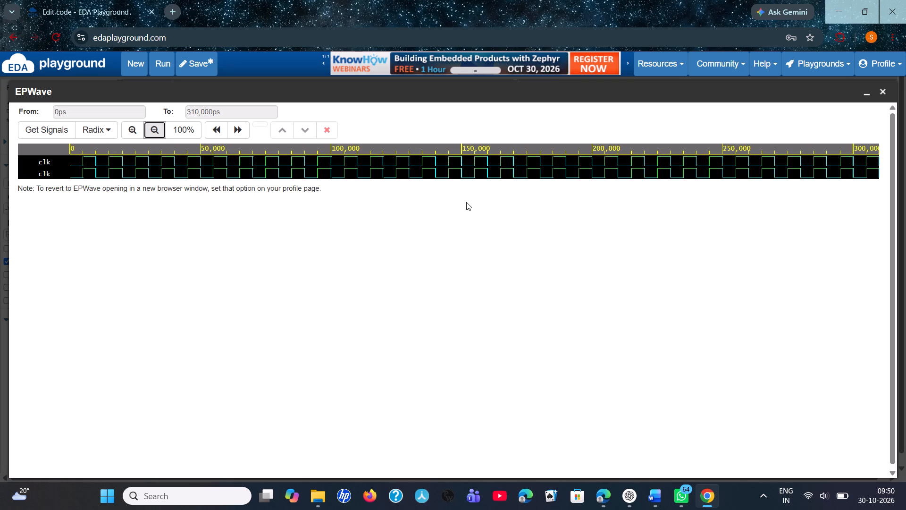
Switch to the Word project report and check the EPWave screenshot and the overall layout of its pages.
click(661, 494)
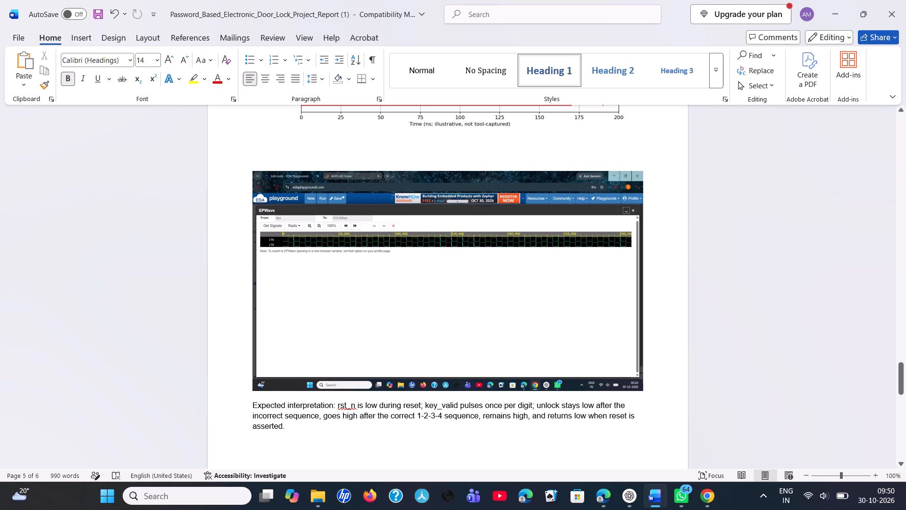
scroll(576, 247, up, 5)
ctrl+scroll(576, 247, up, 1)
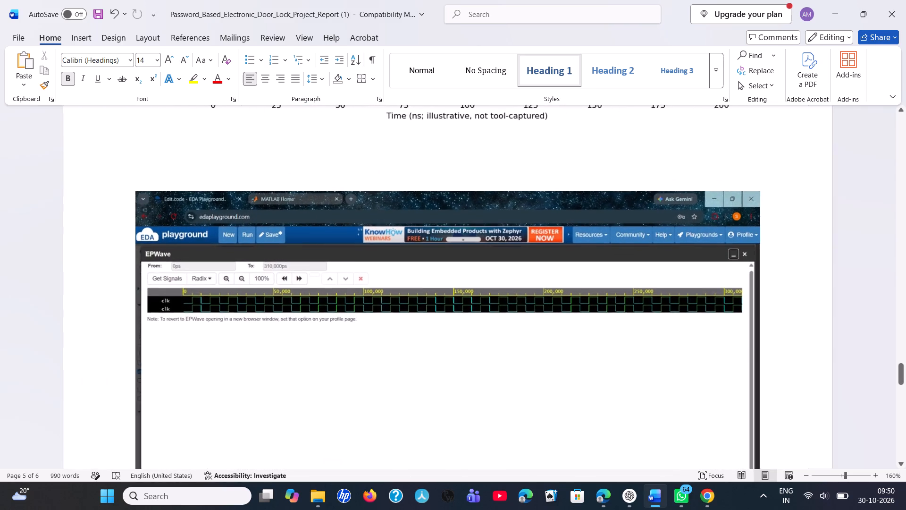
ctrl+scroll(576, 247, up, 1)
ctrl+scroll(576, 247, down, 8)
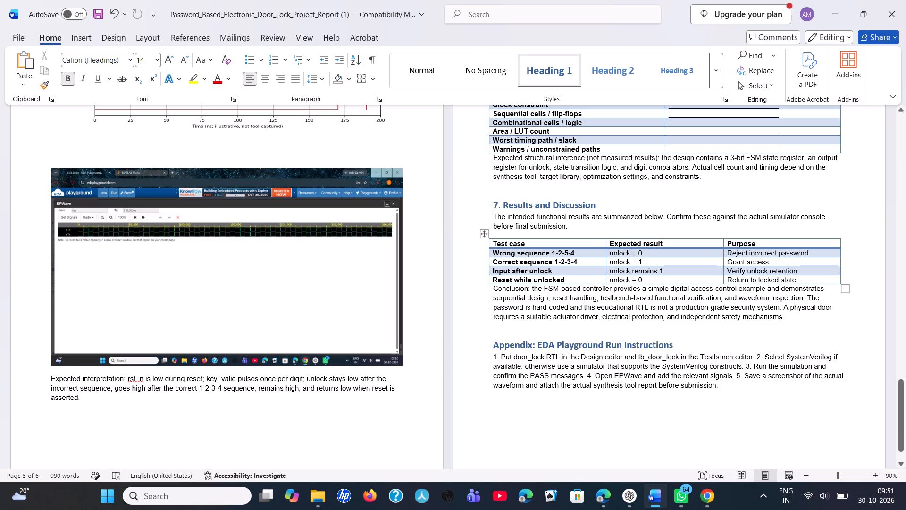
ctrl+scroll(299, 285, down, 6)
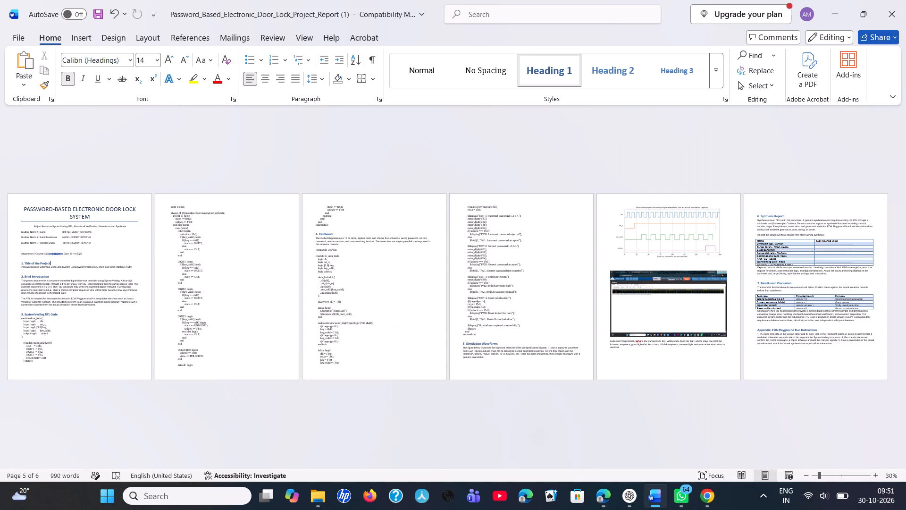
click(50, 294)
scroll(50, 294, right, 3)
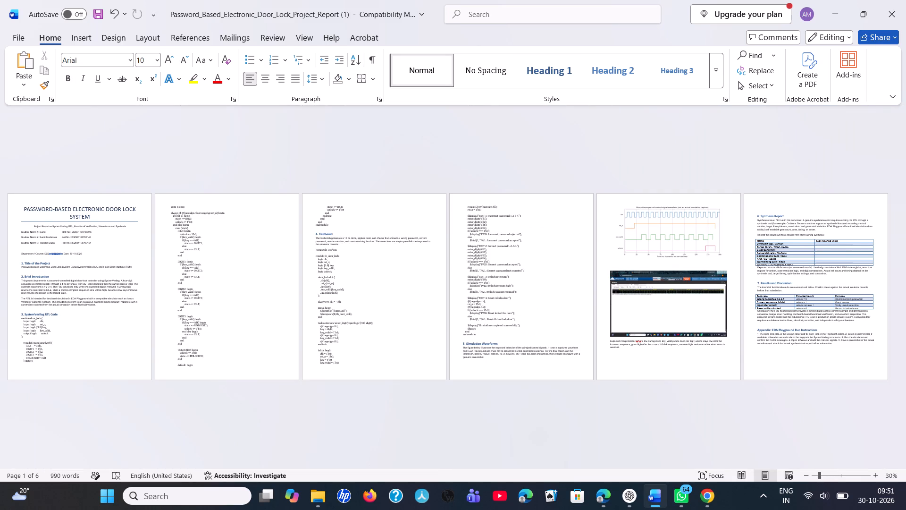
ctrl+scroll(145, 280, up, 7)
ctrl+scroll(145, 280, down, 11)
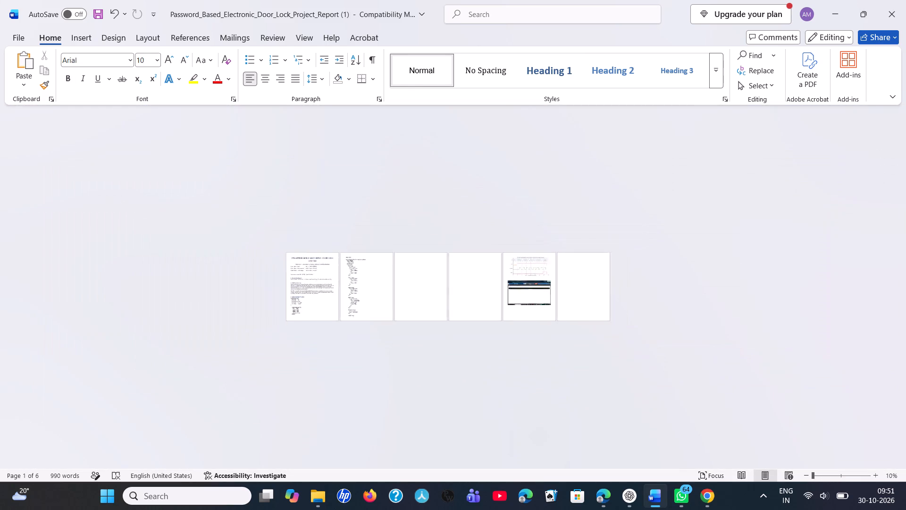
ctrl+scroll(145, 280, up, 1)
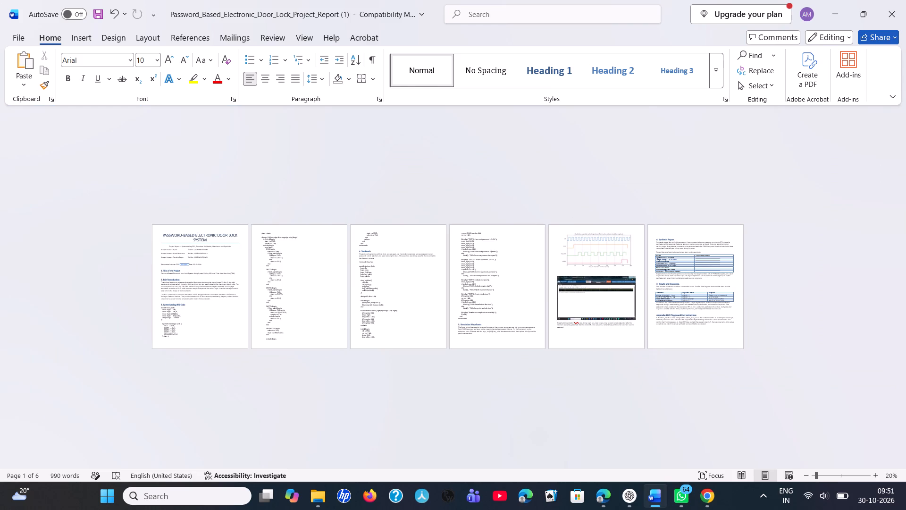
scroll(286, 158, right, 1)
Undo the last two edits around the EPWave screenshot on page 5 of the report.
key(ctrl+z)
key(ctrl+z)
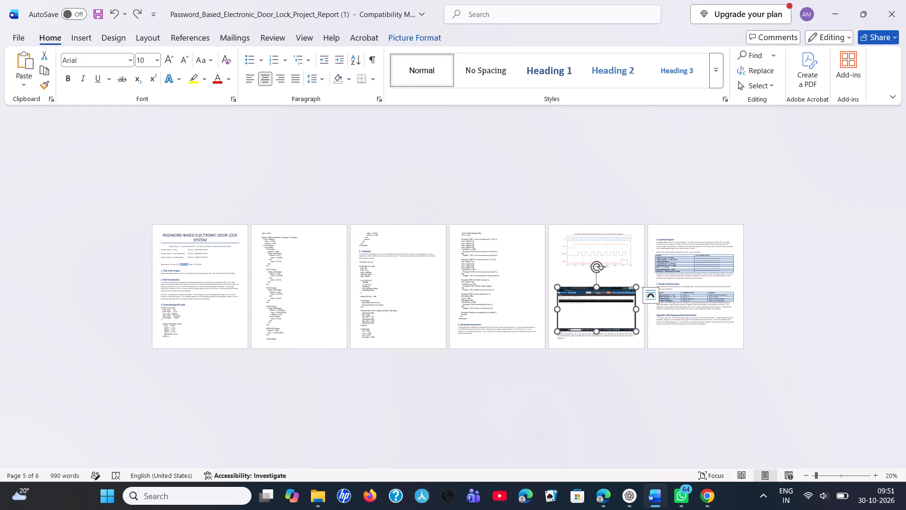
Deselect the screenshot and review the report's title page, introduction and SystemVerilog RTL code.
double_click(212, 260)
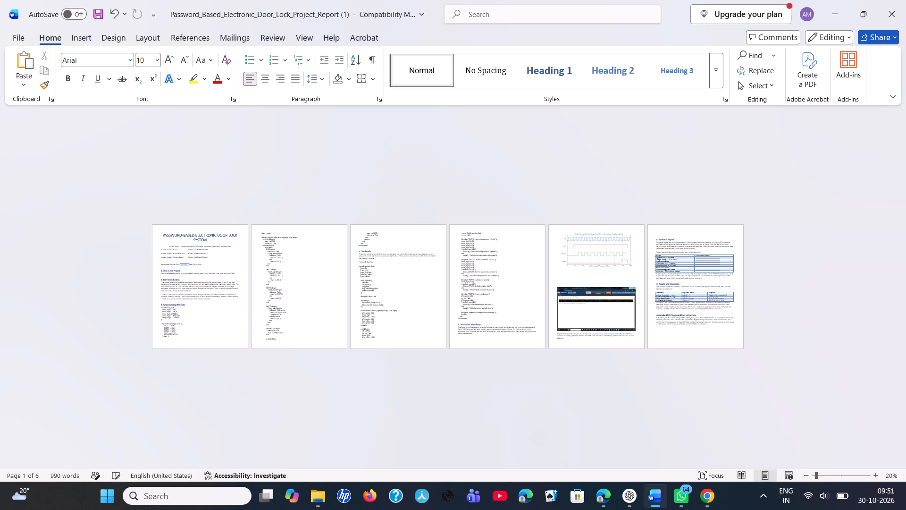
ctrl+scroll(212, 260, up, 5)
ctrl+scroll(212, 260, down, 4)
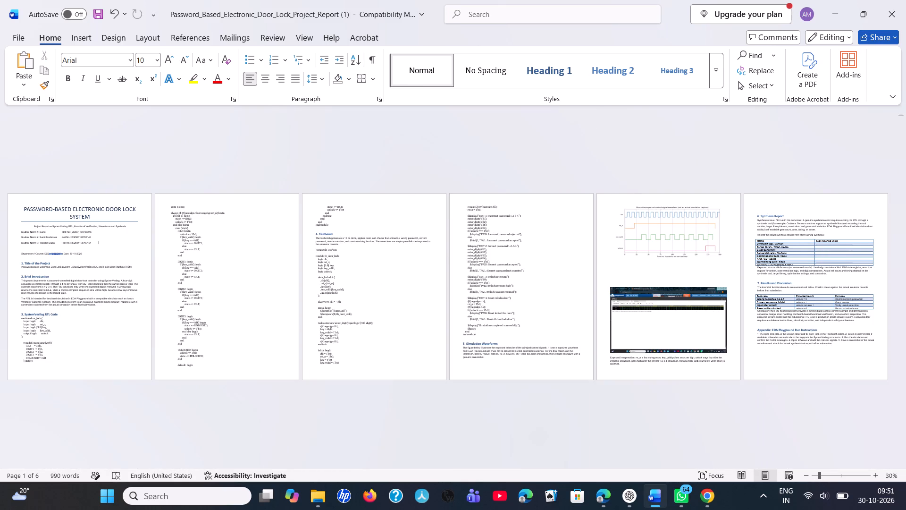
ctrl+scroll(173, 263, up, 7)
scroll(173, 263, down, 1)
scroll(173, 263, up, 9)
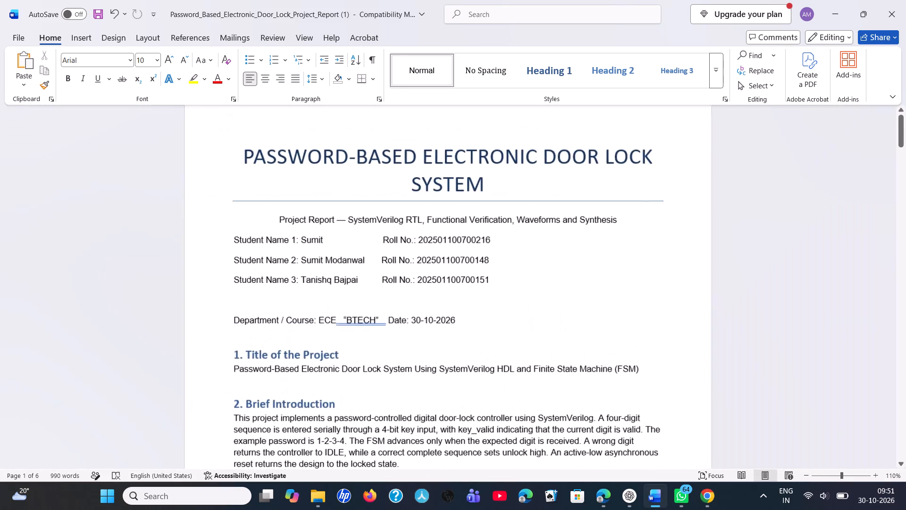
ctrl+scroll(173, 263, down, 3)
scroll(173, 263, down, 4)
scroll(173, 263, right, 3)
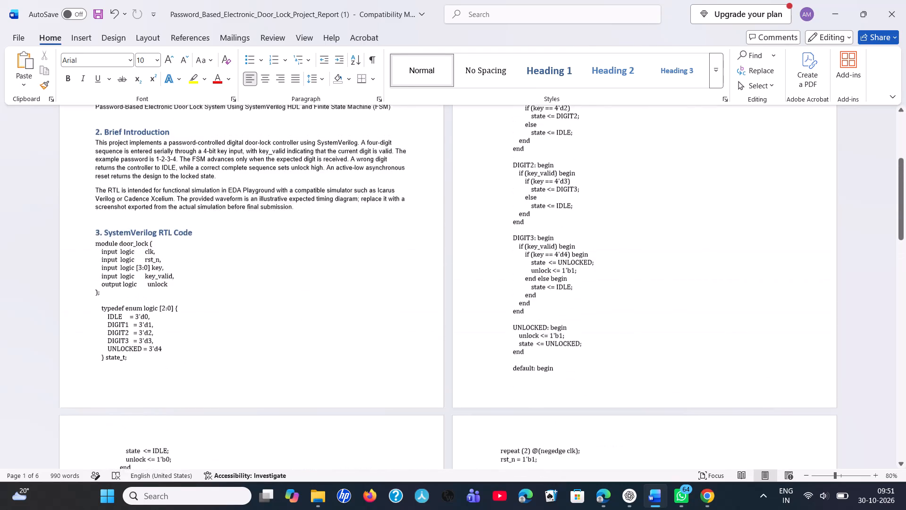
ctrl+scroll(173, 263, up, 4)
scroll(173, 263, right, 2)
scroll(173, 263, left, 1)
scroll(173, 263, right, 1)
scroll(173, 263, down, 2)
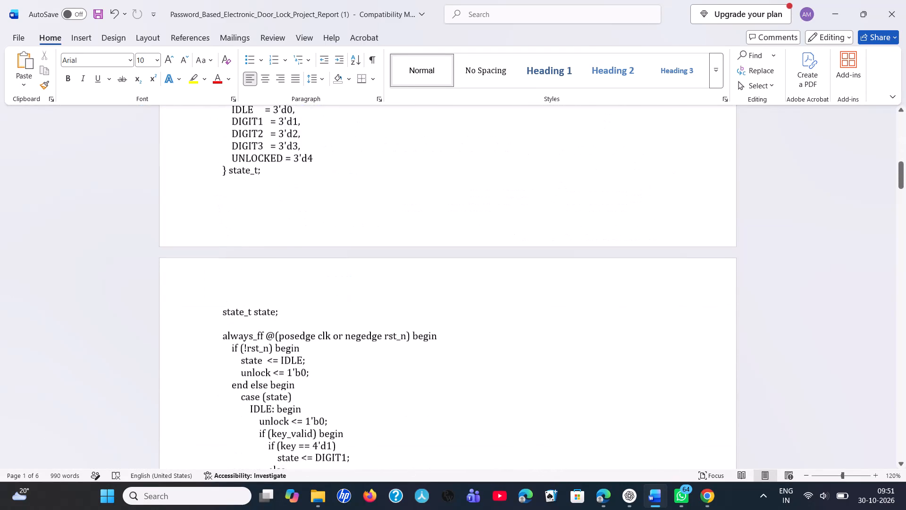
Move the EPWave screenshot on page 5 up, closer to the illustrative waveform figure.
scroll(173, 263, down, 9)
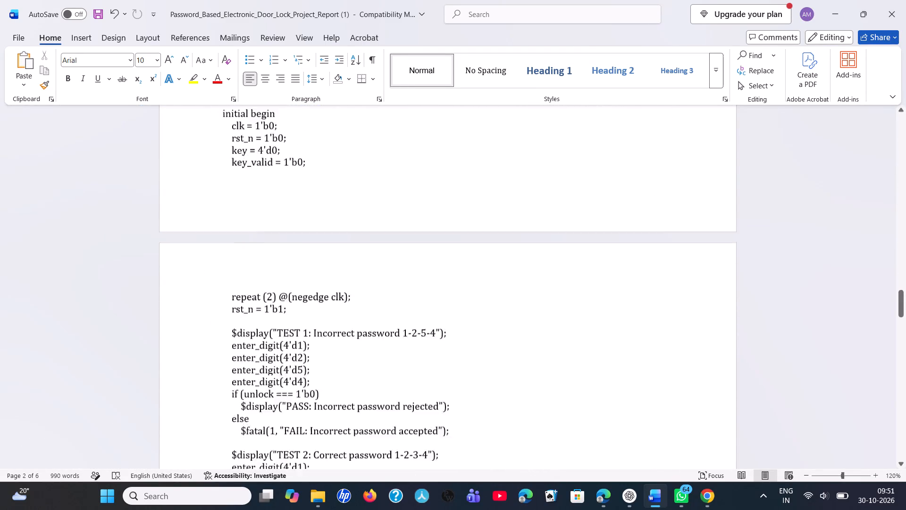
scroll(173, 263, down, 3)
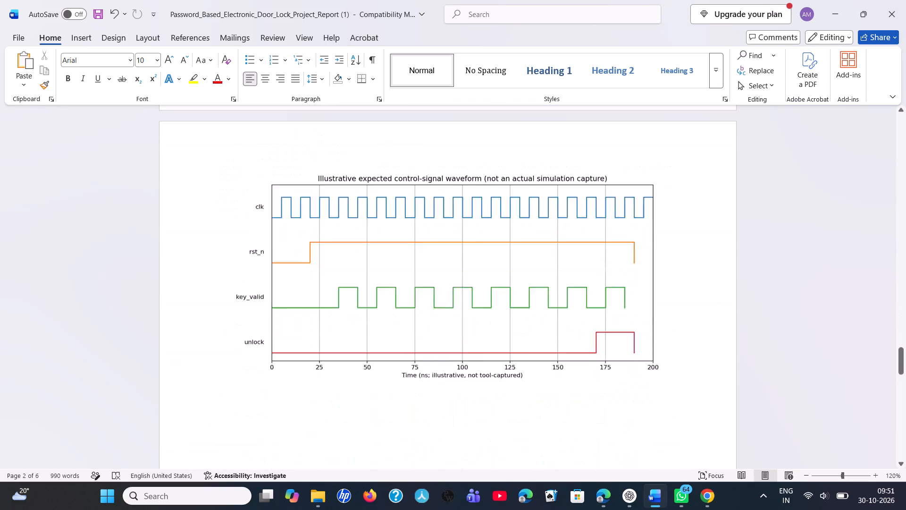
drag(353, 411, 365, 334)
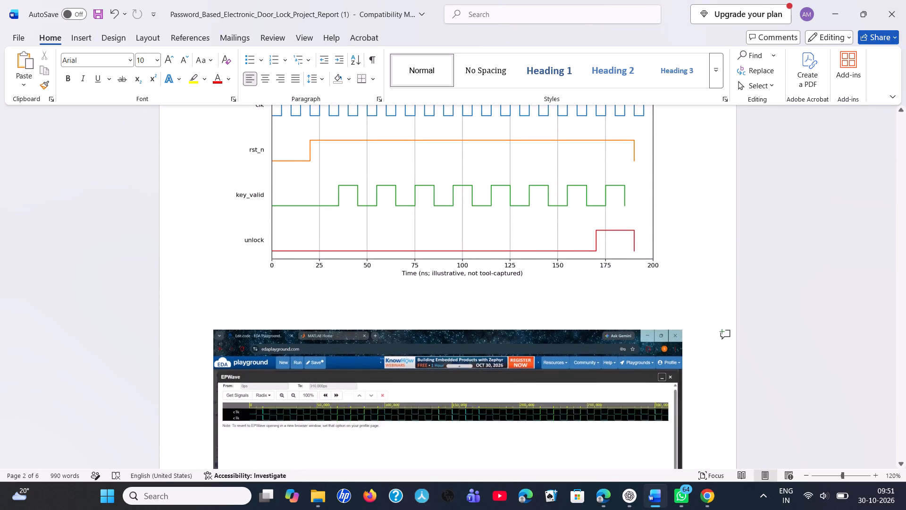
Review the report's EPWave screenshot, Synthesis Report, Results and Discussion and appendix, and return to the title page.
scroll(462, 315, down, 2)
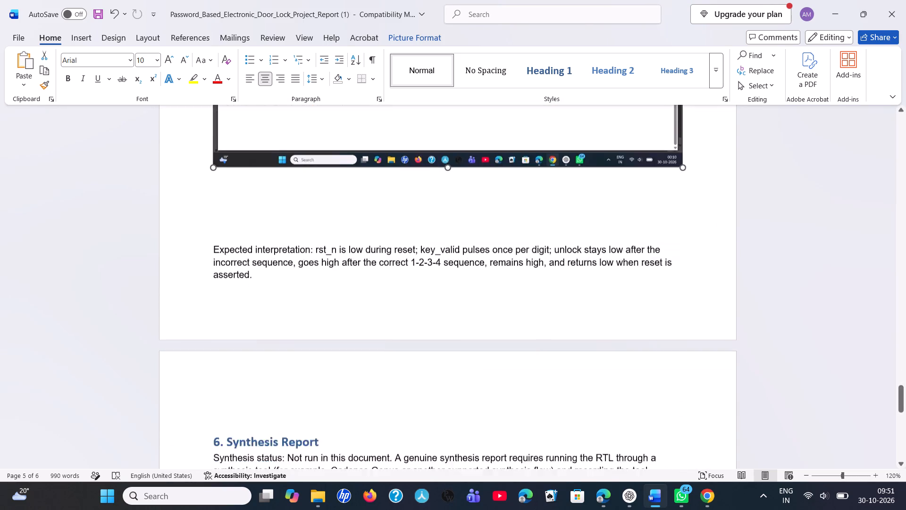
scroll(463, 259, down, 4)
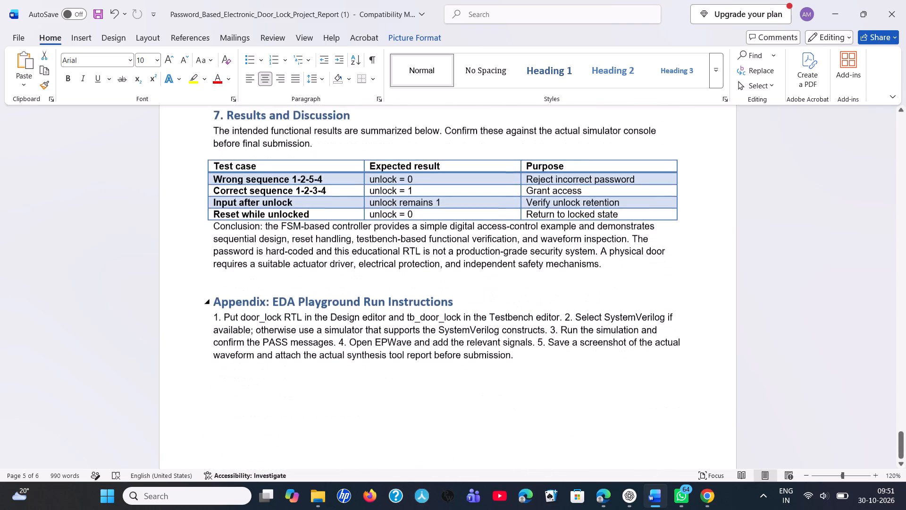
scroll(463, 259, down, 5)
scroll(463, 259, up, 5)
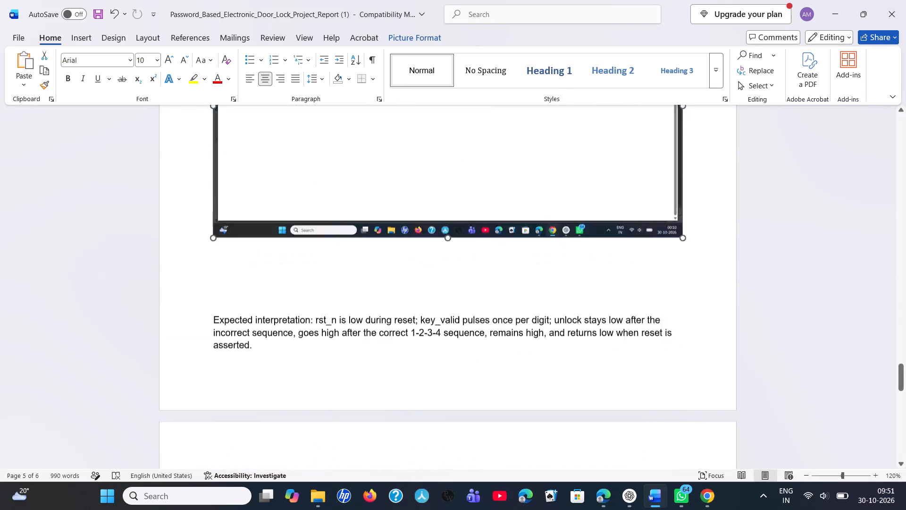
scroll(463, 259, up, 7)
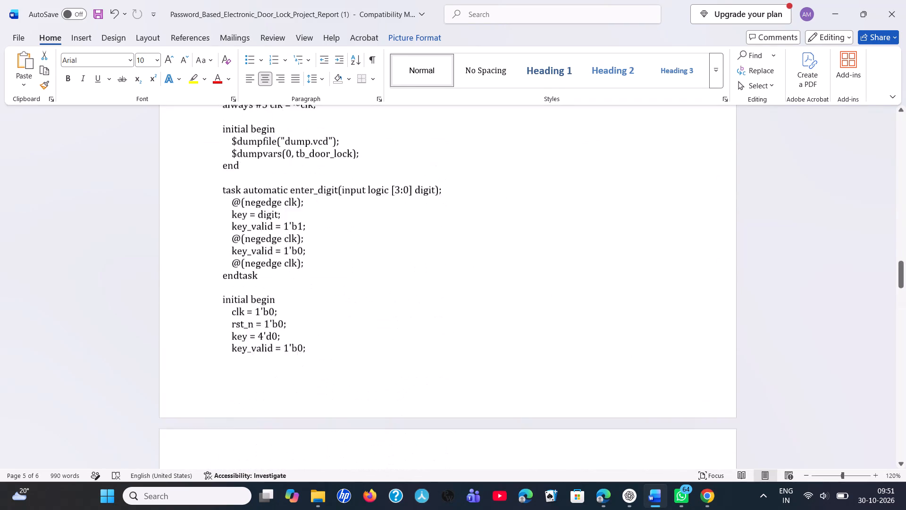
scroll(463, 259, up, 4)
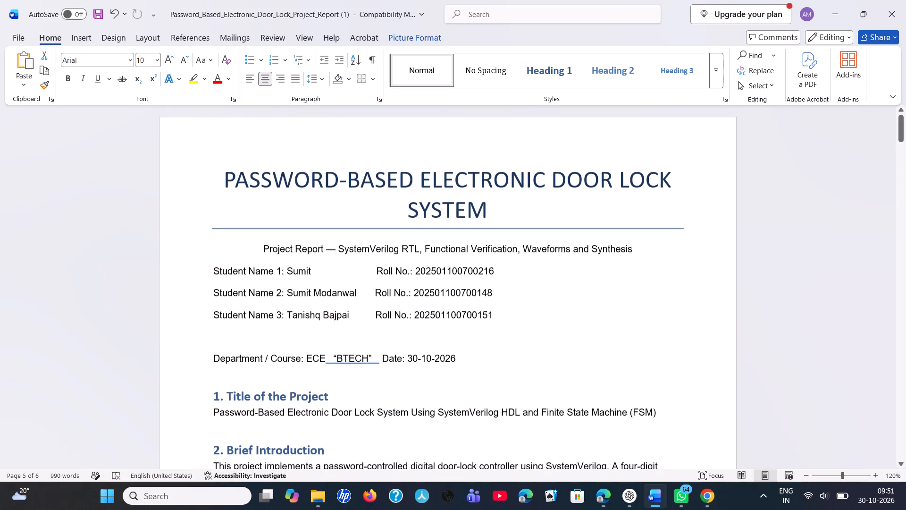
scroll(463, 259, up, 1)
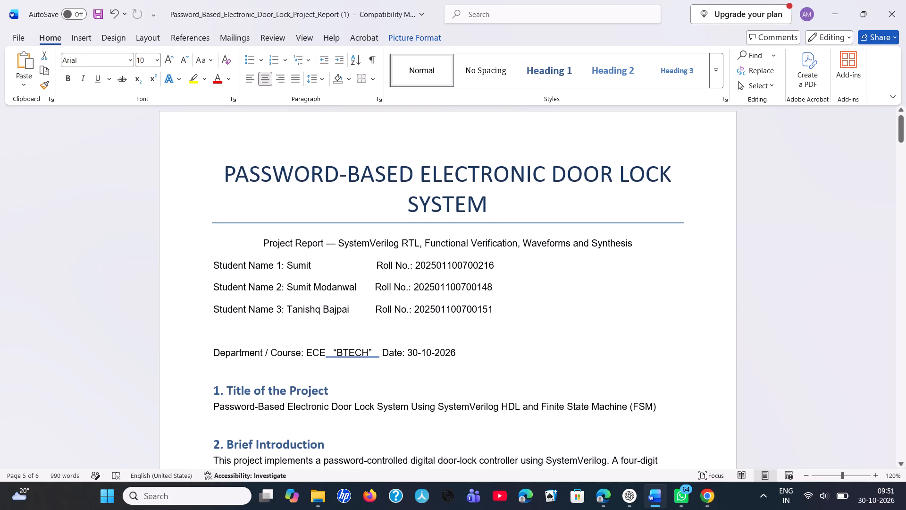
Read through the report again from the introduction and RTL code to the EPWave screenshot and the results table.
scroll(419, 384, down, 3)
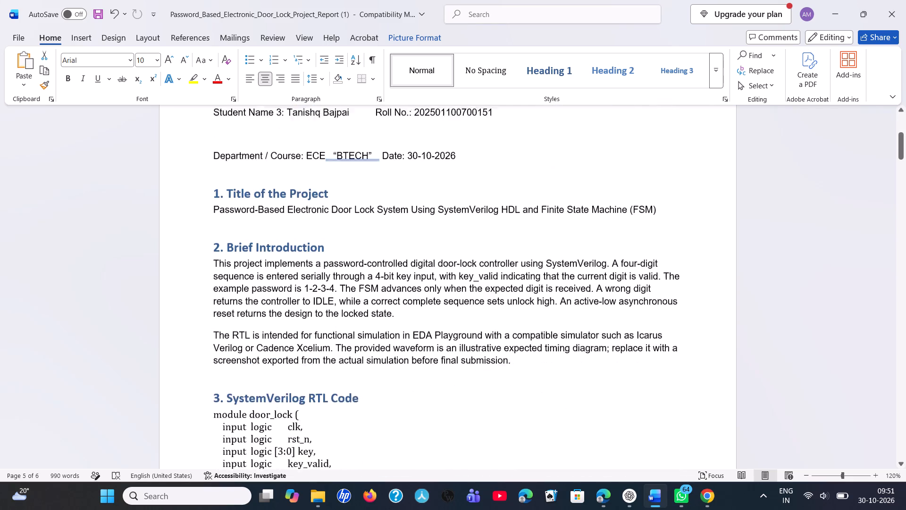
scroll(419, 384, down, 6)
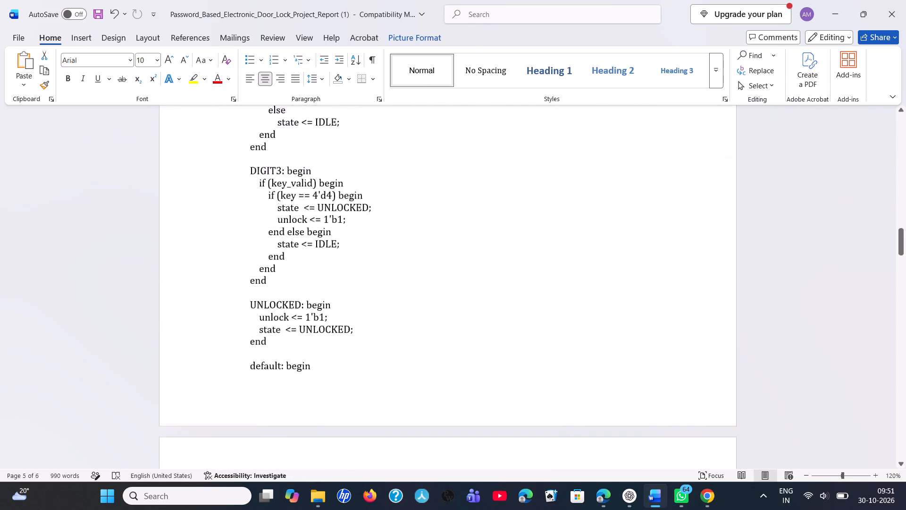
scroll(419, 384, down, 5)
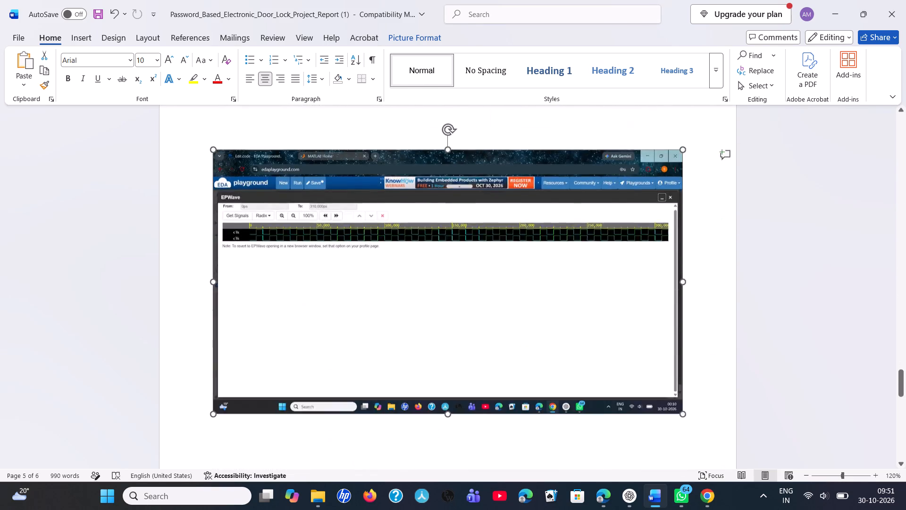
scroll(419, 384, down, 1)
scroll(419, 384, up, 1)
scroll(419, 384, down, 2)
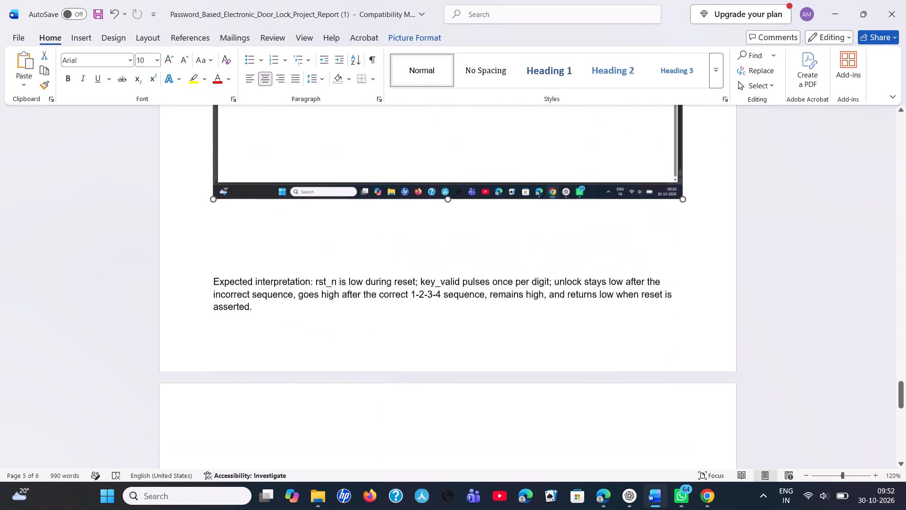
scroll(419, 384, down, 7)
scroll(419, 384, up, 3)
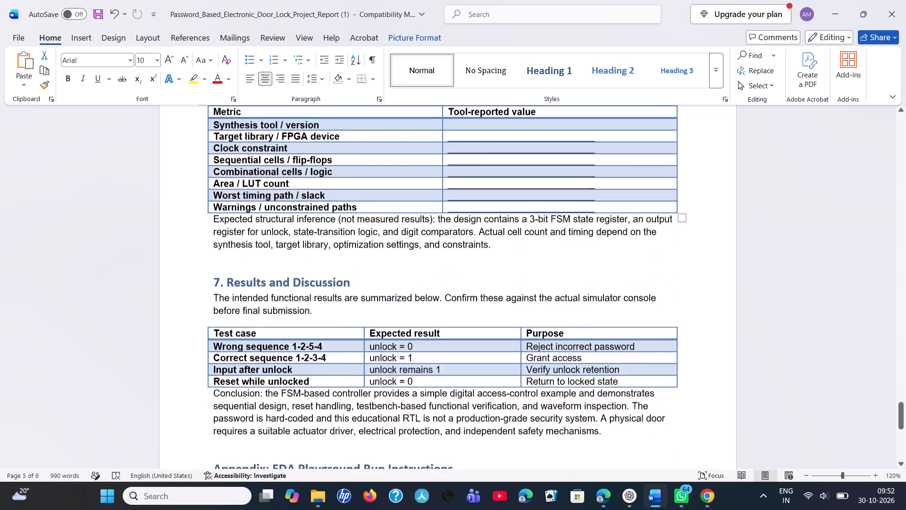
scroll(419, 384, up, 10)
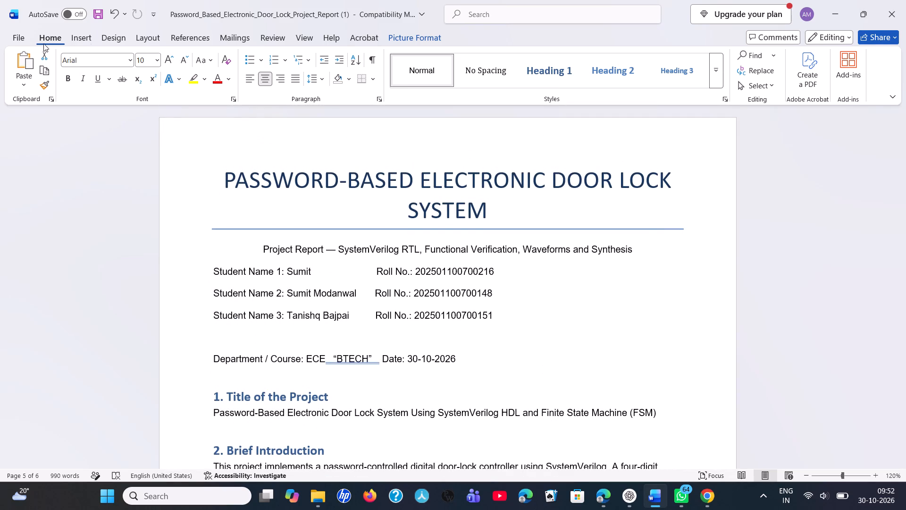
Start exporting the door lock report as a PDF, opening the publishing dialog with the Downloads folder as destination.
click(20, 41)
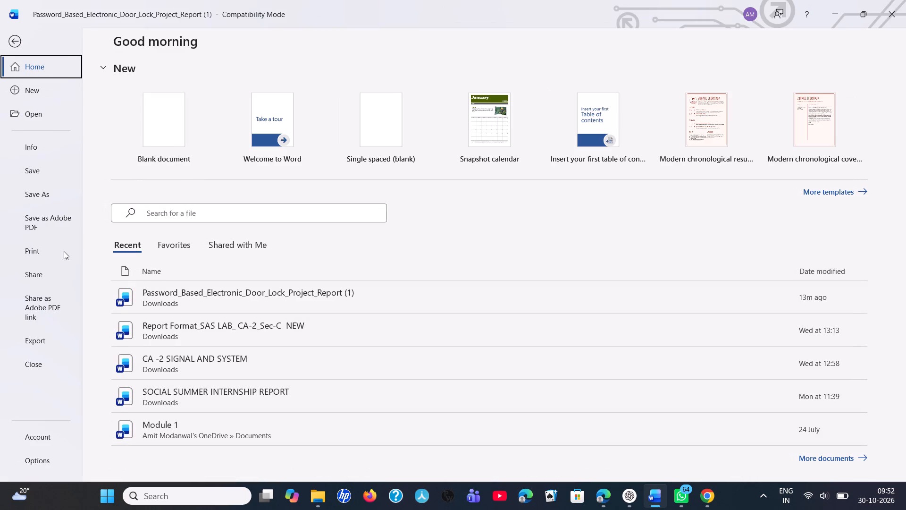
click(47, 339)
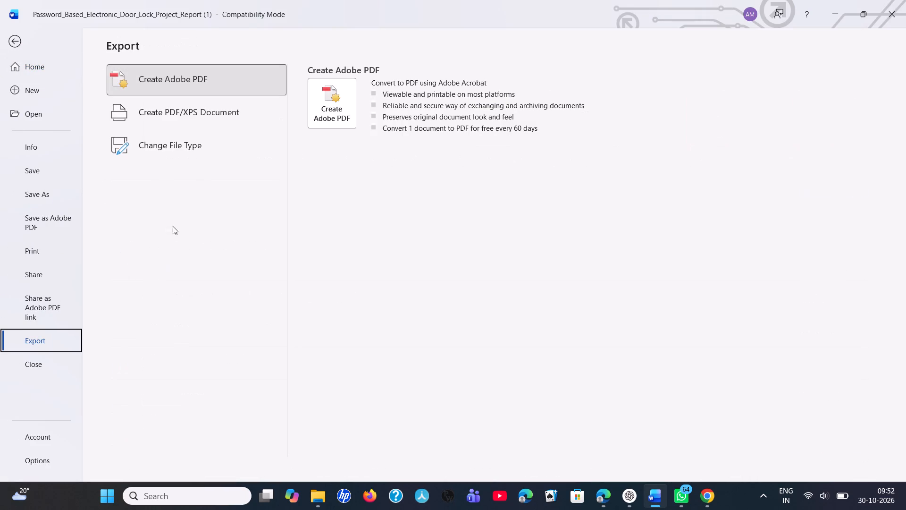
click(193, 111)
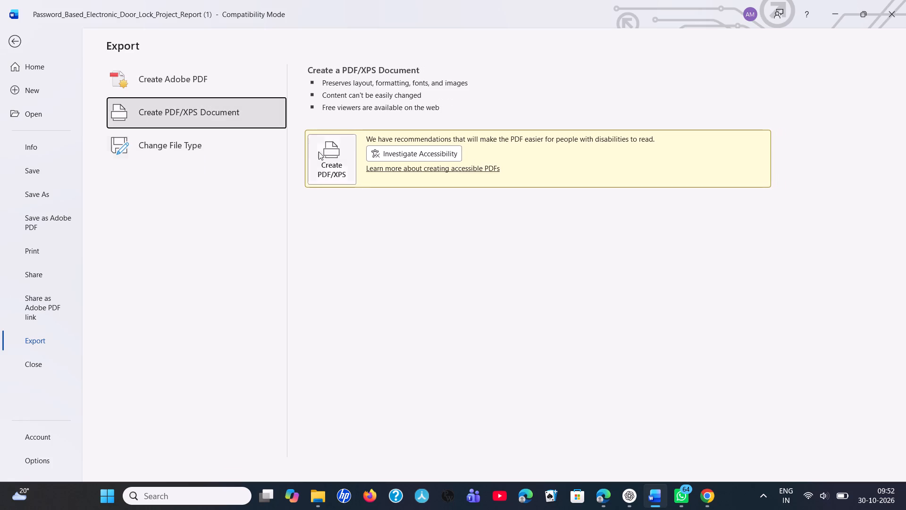
click(331, 155)
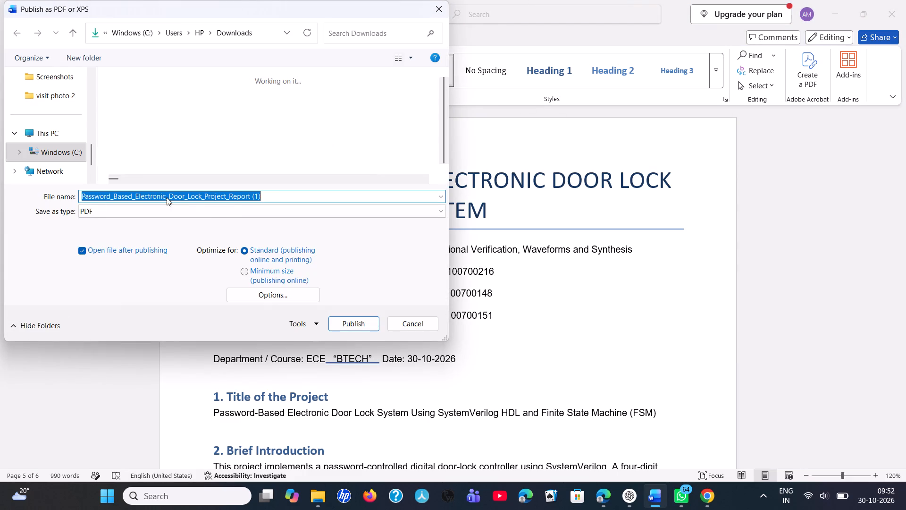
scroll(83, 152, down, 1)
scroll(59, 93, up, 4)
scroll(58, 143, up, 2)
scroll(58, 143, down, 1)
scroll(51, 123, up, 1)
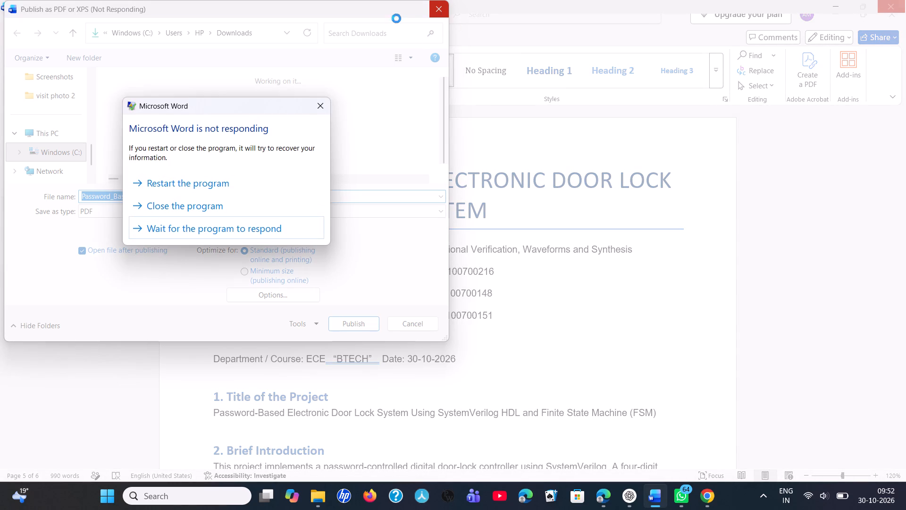
Dismiss the not-responding notice, relaunch Word and switch to the recovered copy of the door lock project report.
click(318, 102)
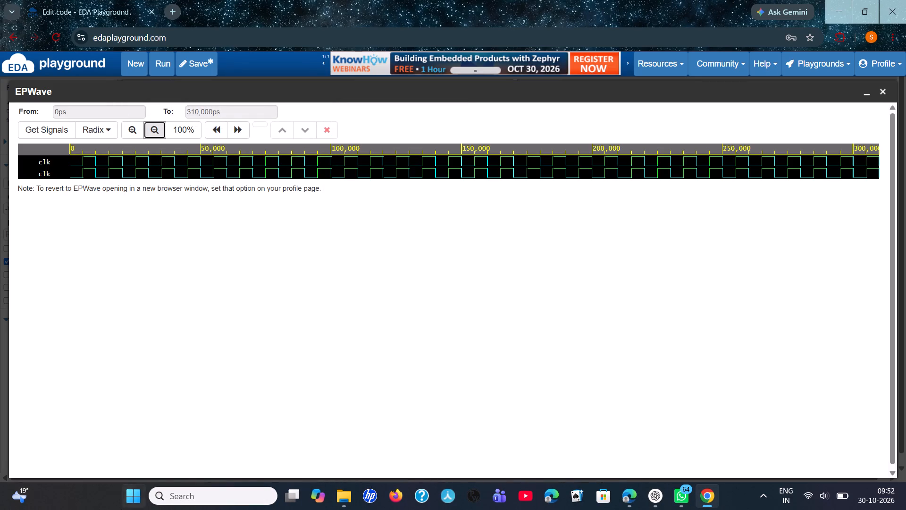
click(133, 503)
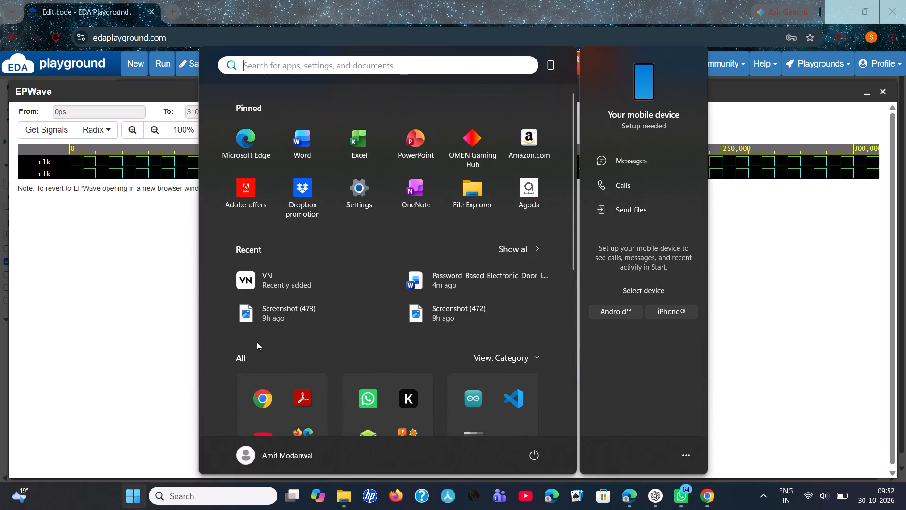
click(284, 148)
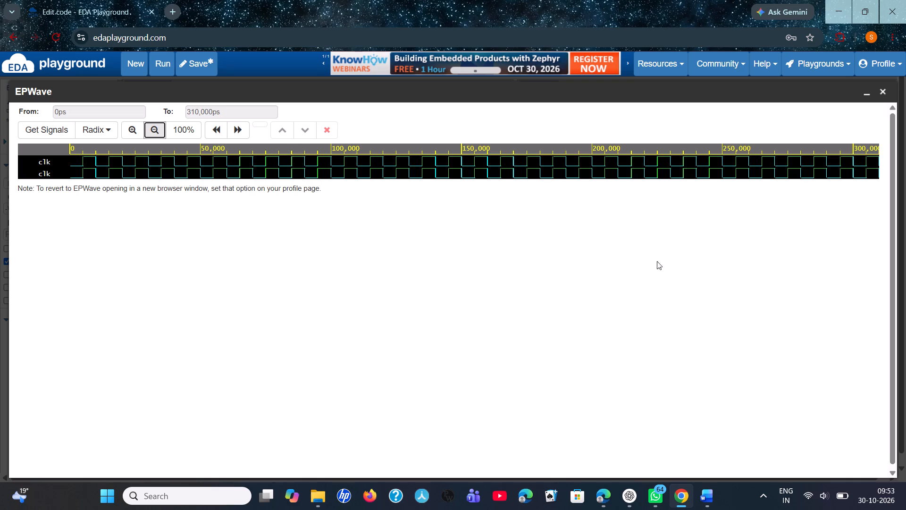
click(712, 492)
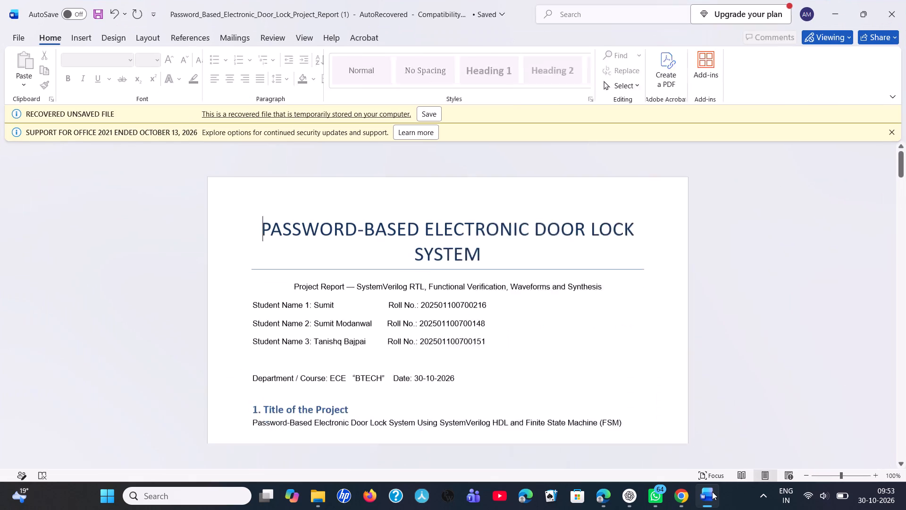
Check the opening pages of the recovered project report and save the recovered file.
scroll(543, 398, down, 1)
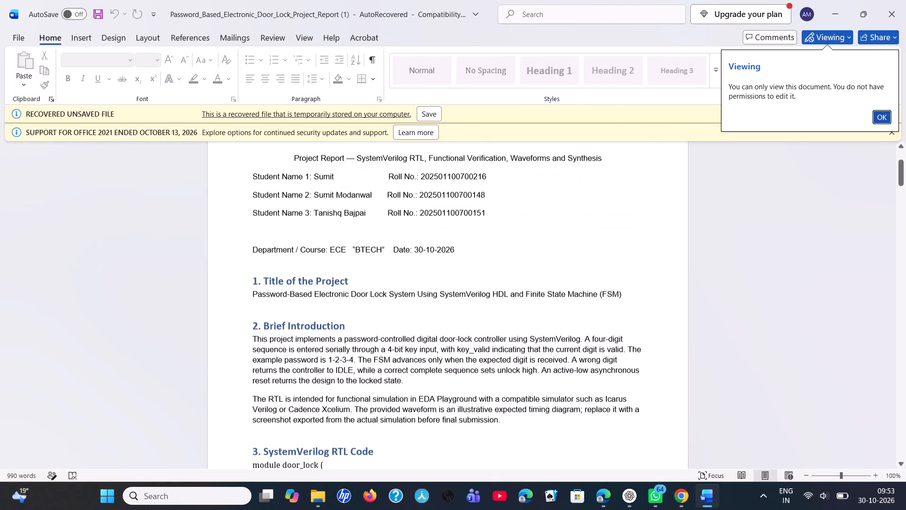
scroll(543, 398, down, 2)
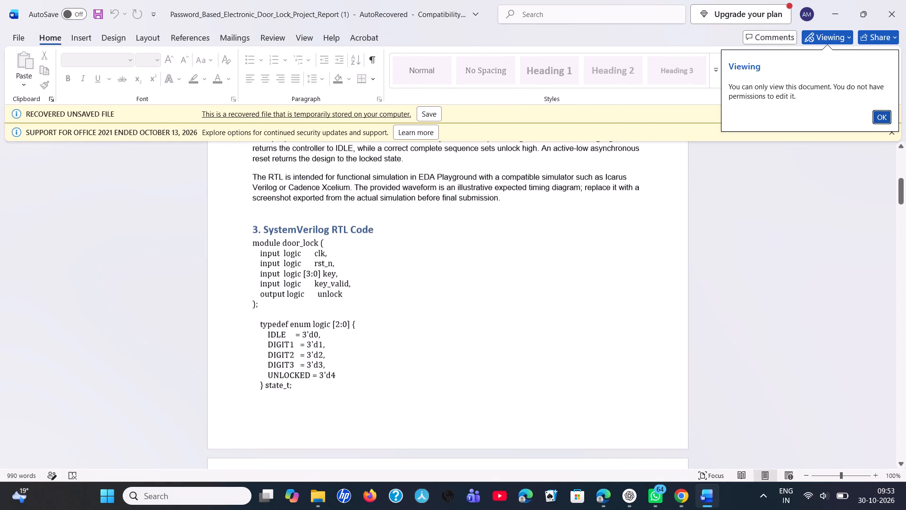
scroll(543, 398, down, 2)
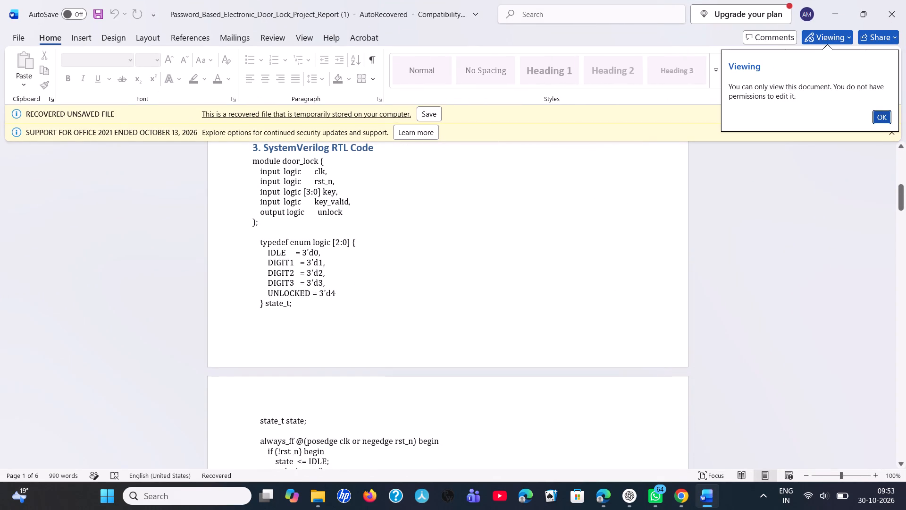
click(432, 118)
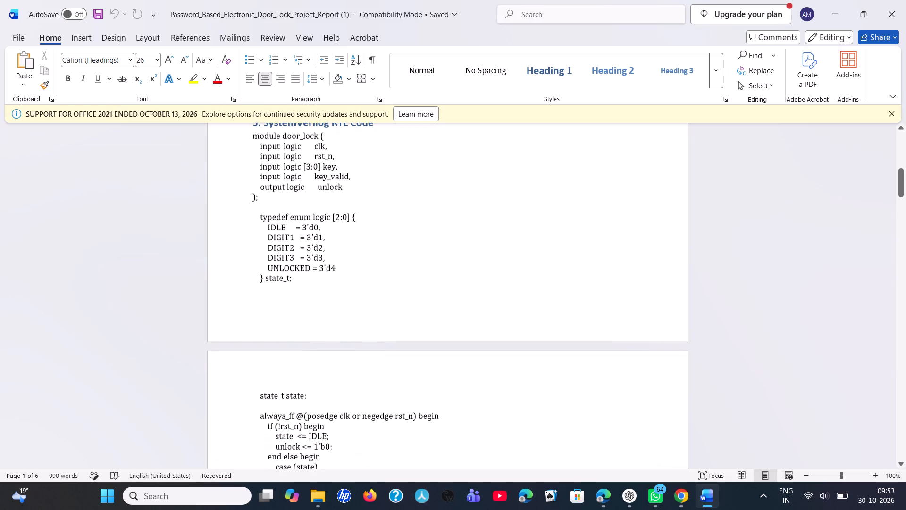
Review the saved report from the RTL code through the waveform figures to the appendix, and return to its title page.
scroll(424, 235, down, 1)
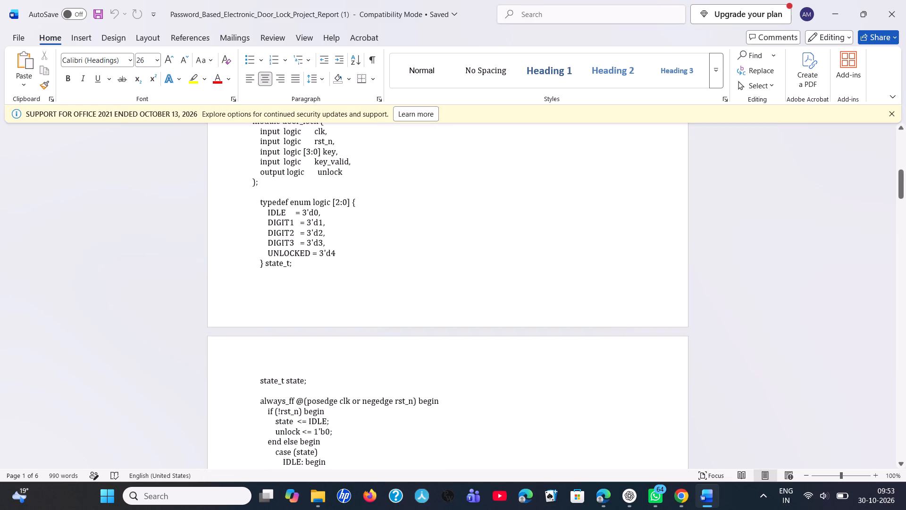
scroll(424, 235, down, 1)
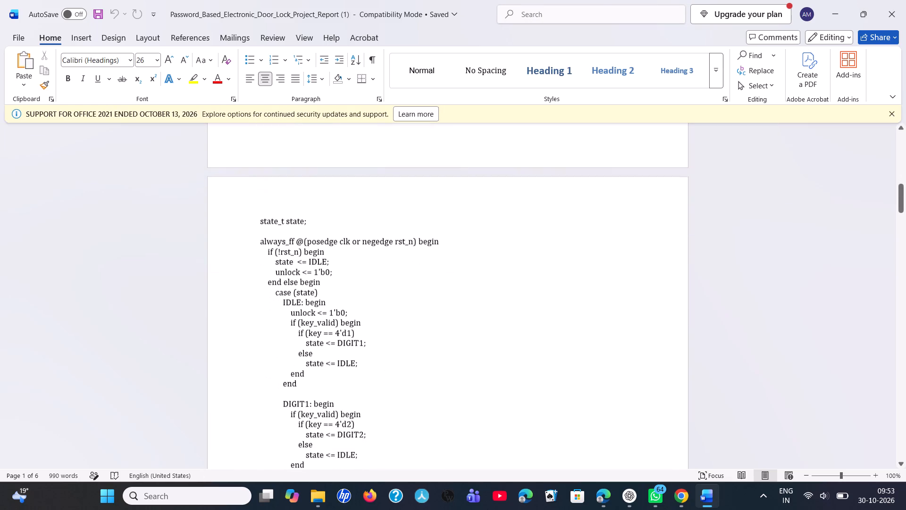
scroll(424, 235, down, 4)
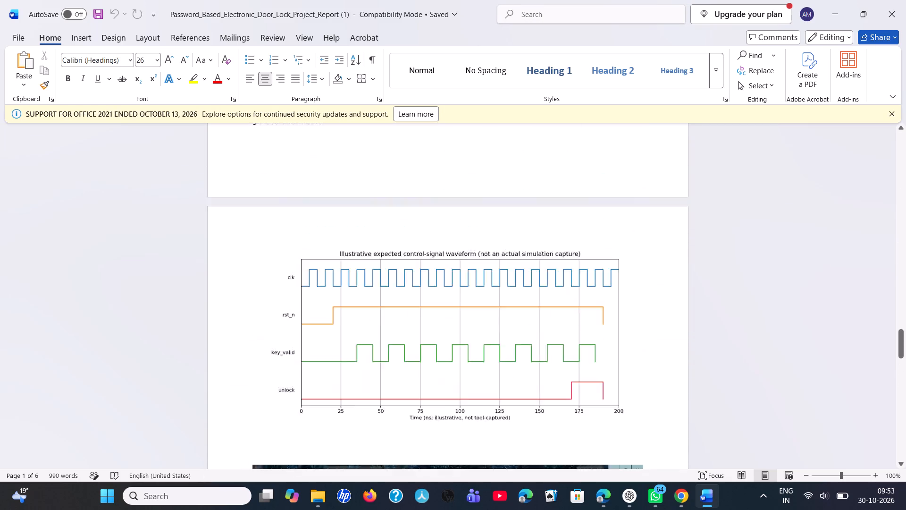
scroll(424, 235, down, 4)
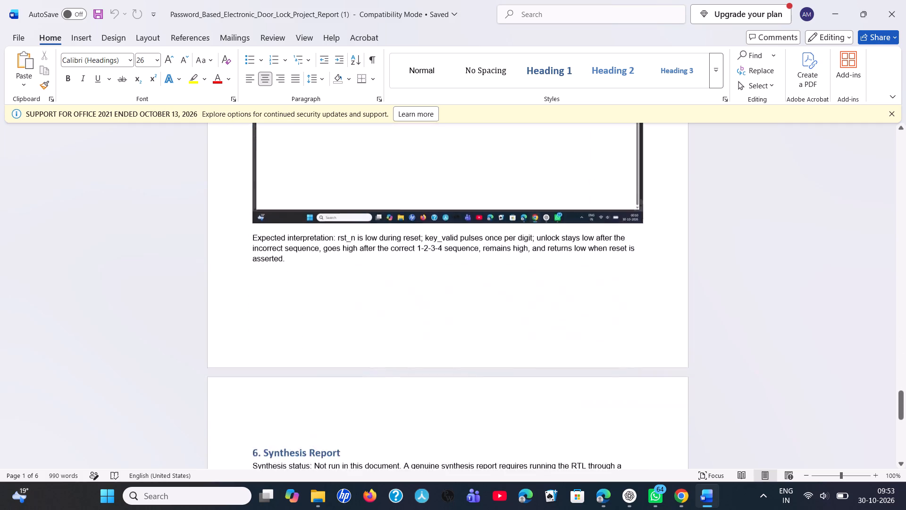
scroll(424, 235, down, 7)
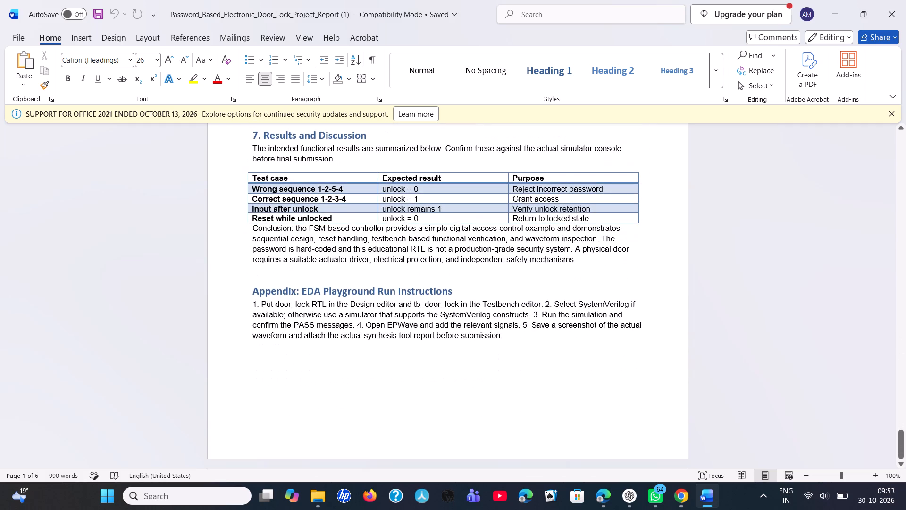
scroll(424, 235, up, 10)
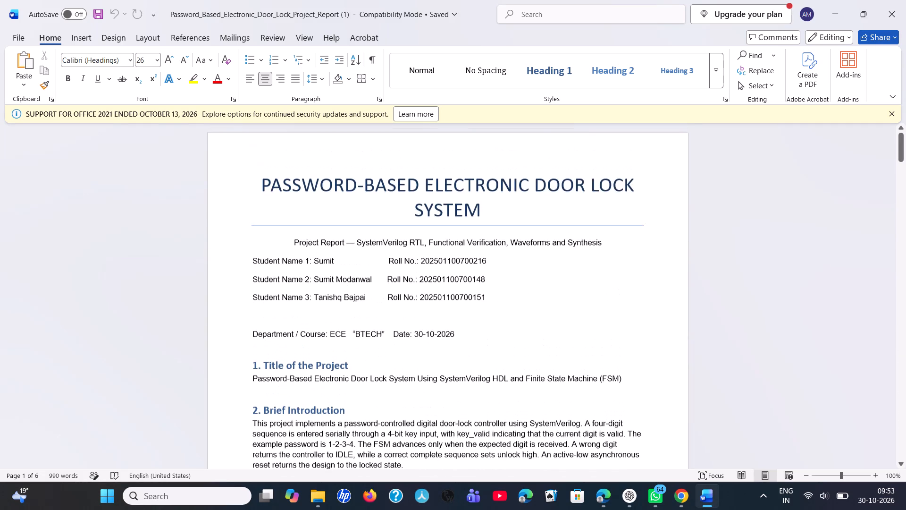
Export the door lock project report as a PDF, choosing the Downloads folder and opening the file name for editing.
scroll(424, 235, up, 1)
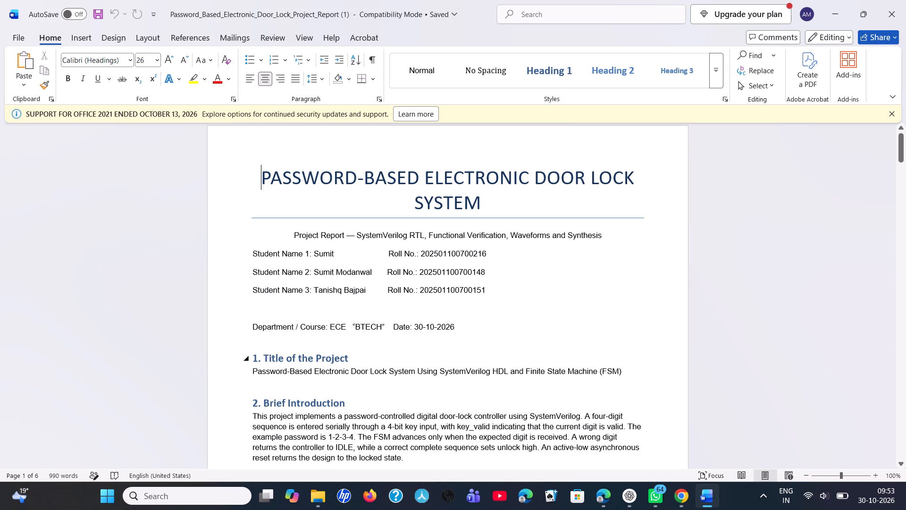
scroll(380, 357, down, 2)
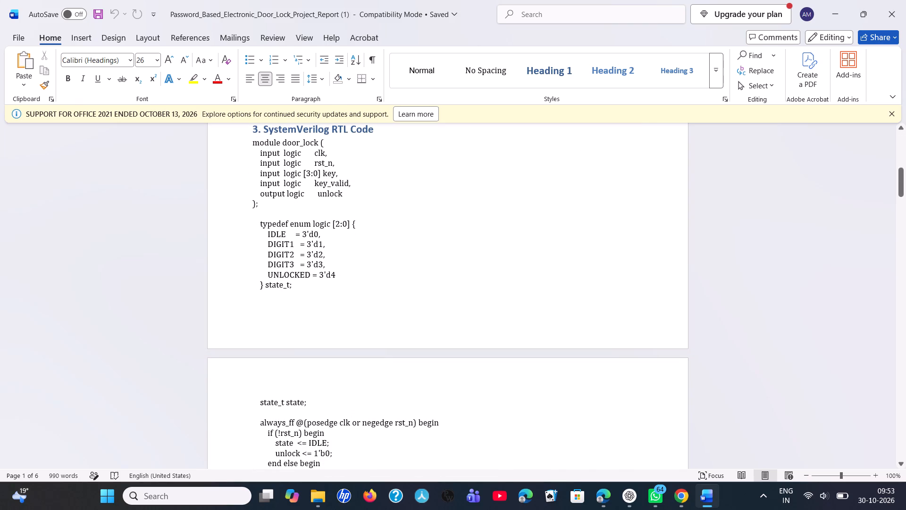
click(29, 34)
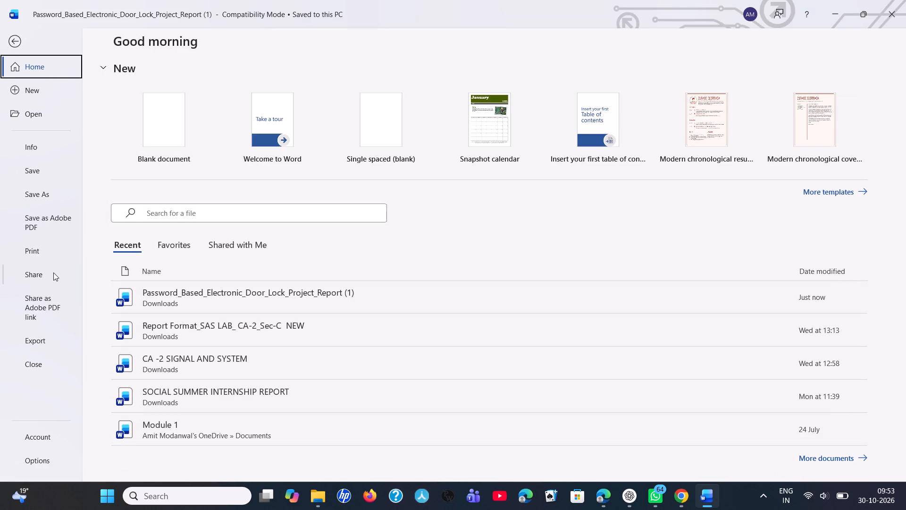
click(59, 338)
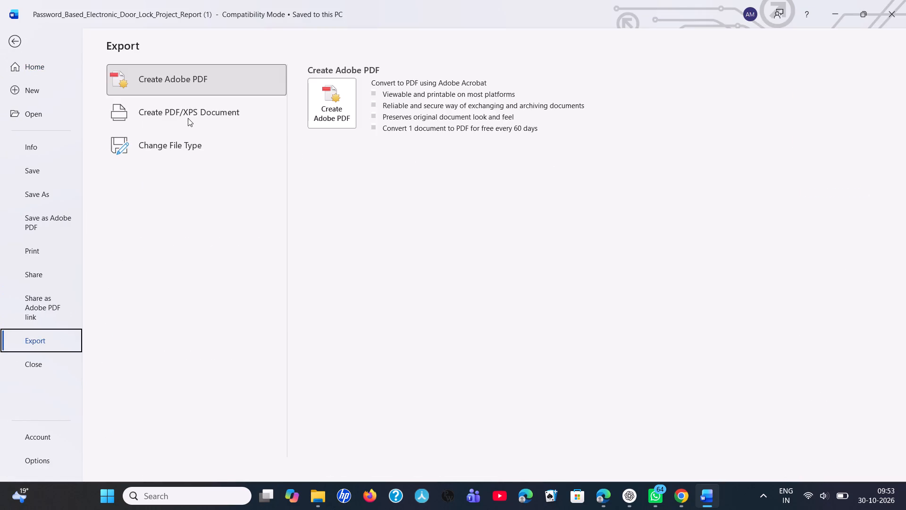
click(188, 118)
click(335, 161)
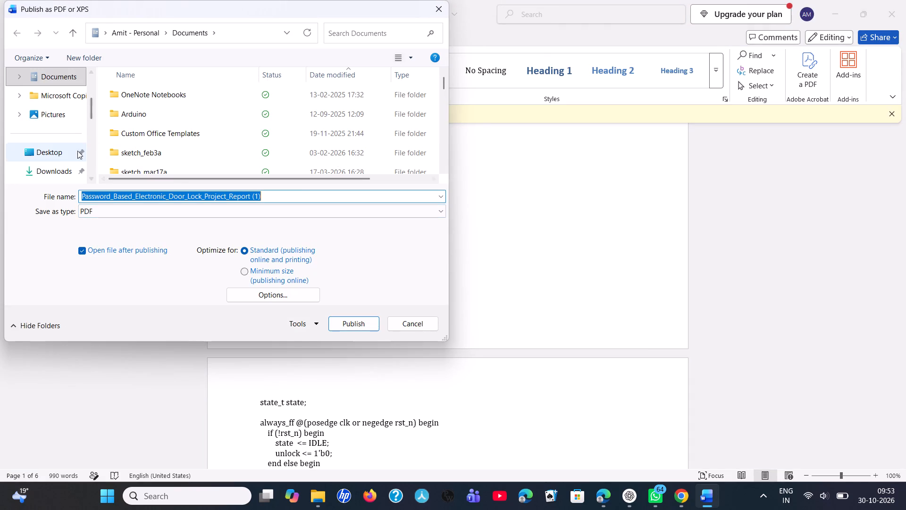
click(66, 164)
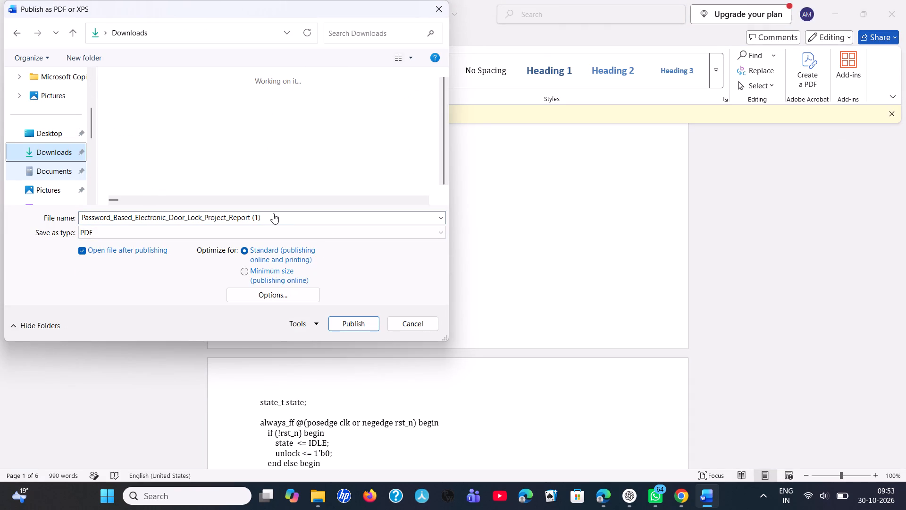
click(271, 213)
click(270, 217)
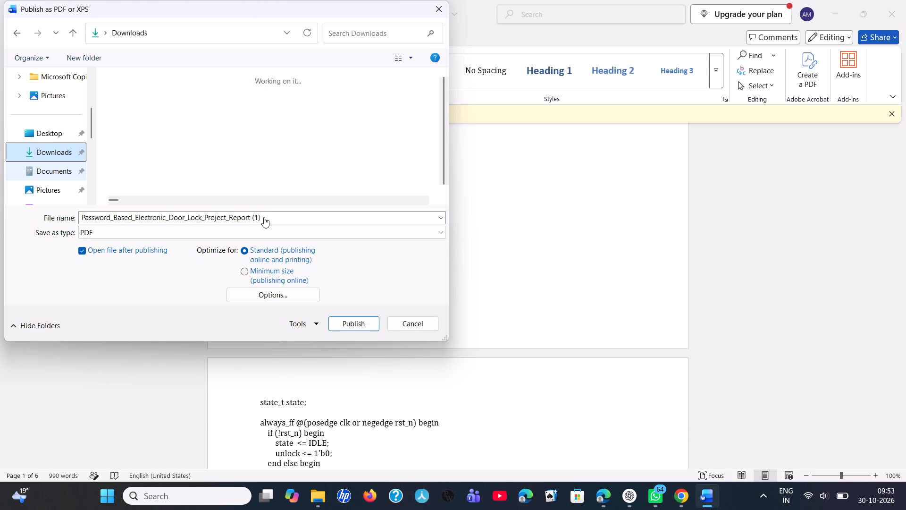
click(269, 220)
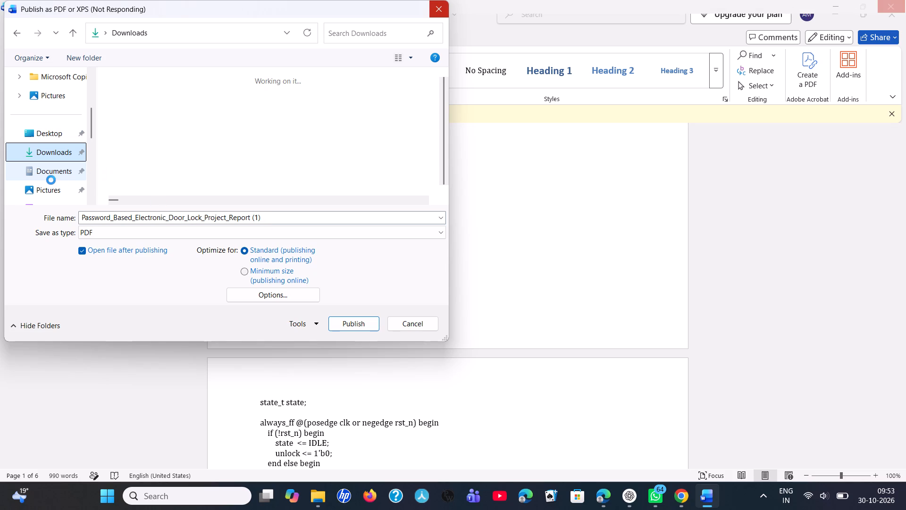
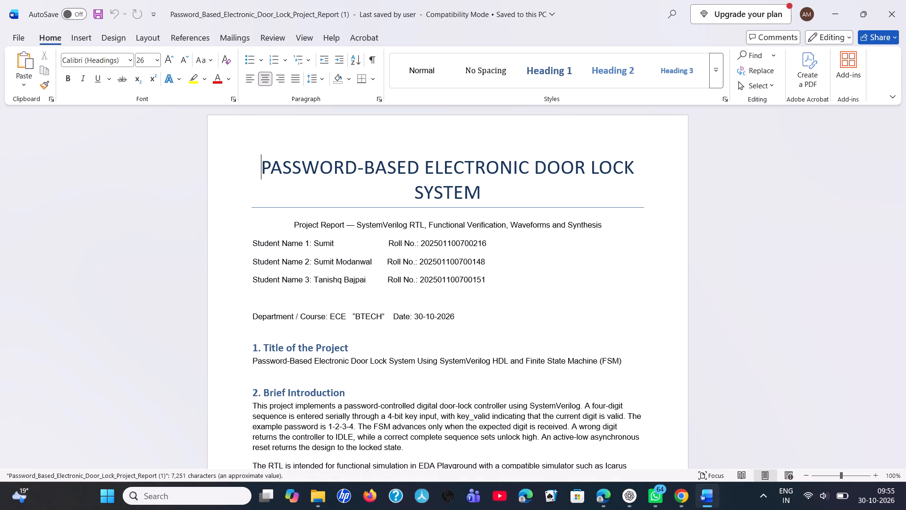
Review the report once more from its title page through the RTL code, waveform figures and synthesis section to the appendix.
scroll(385, 251, down, 1)
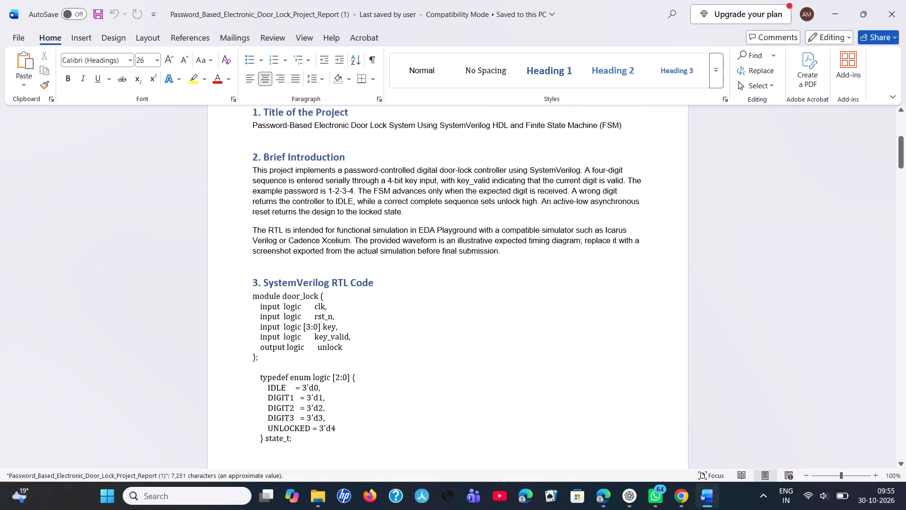
scroll(385, 251, down, 2)
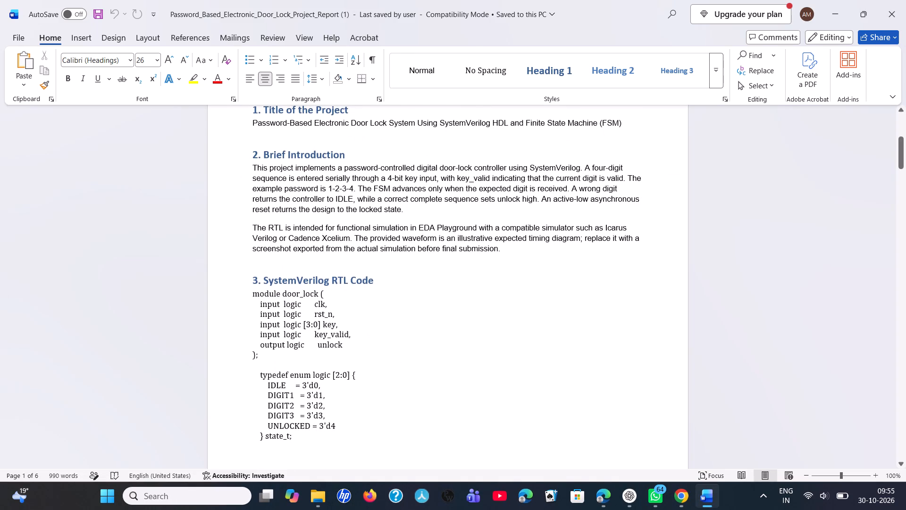
scroll(385, 251, down, 2)
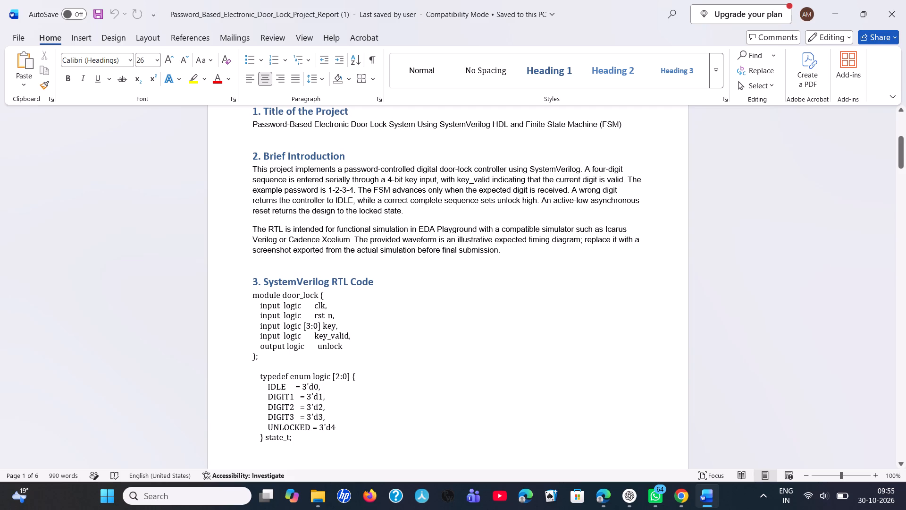
scroll(385, 251, down, 2)
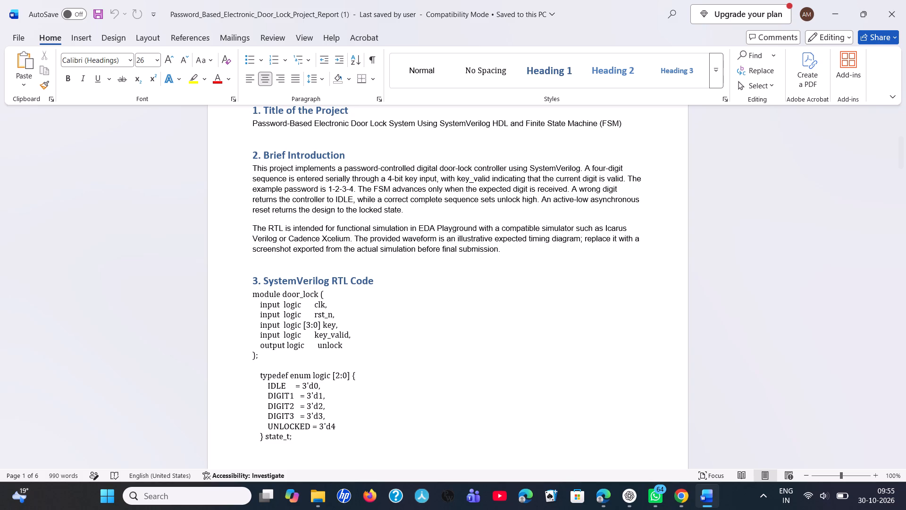
scroll(385, 251, down, 4)
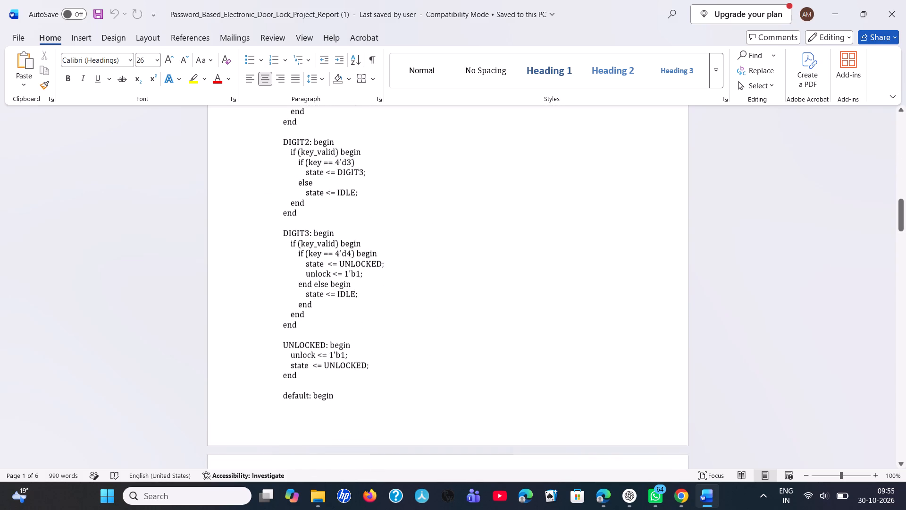
scroll(385, 251, down, 5)
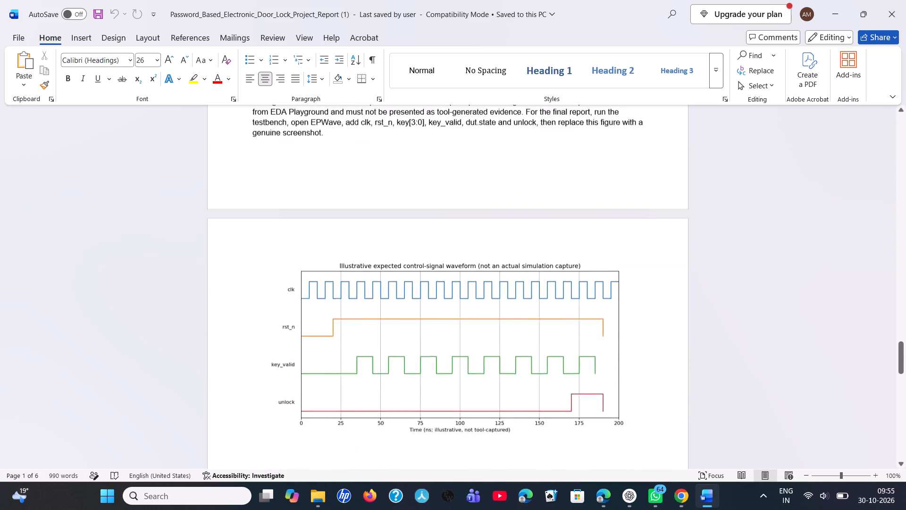
scroll(385, 251, down, 2)
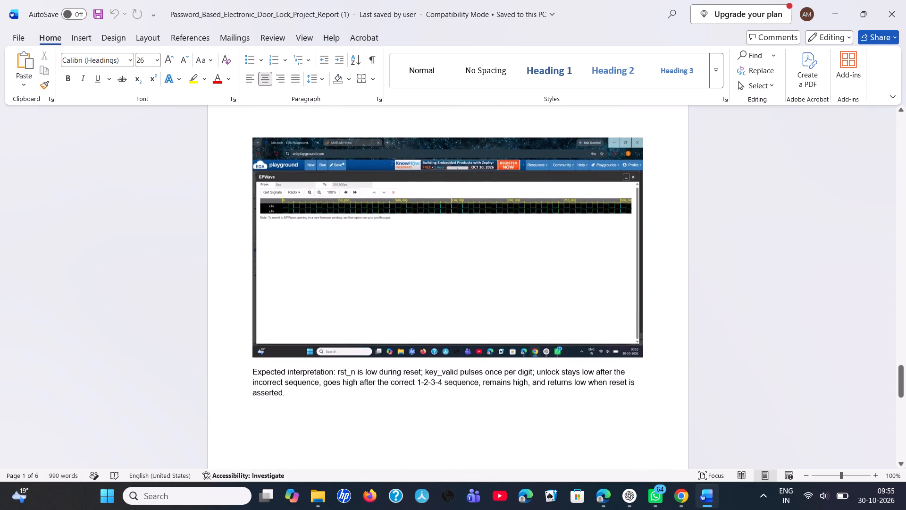
scroll(385, 251, down, 2)
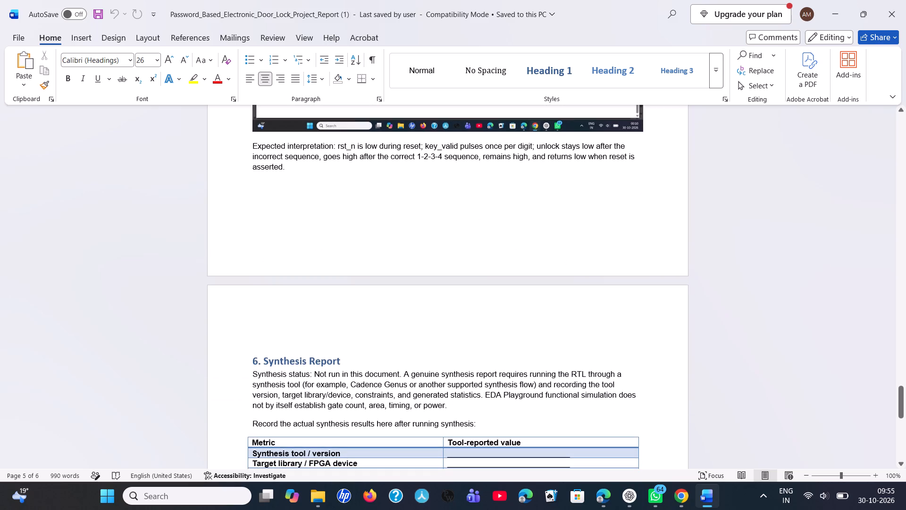
scroll(385, 251, down, 2)
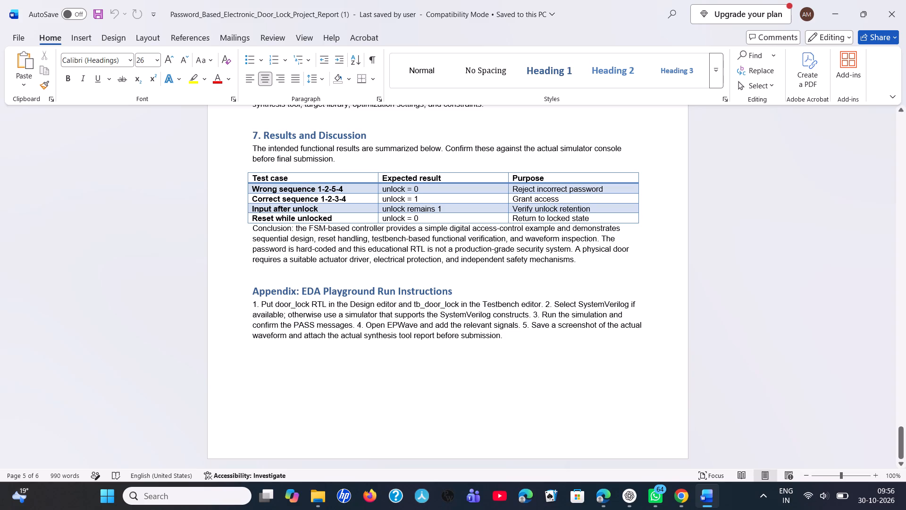
Publish the report as a standard-quality PDF in Downloads under the name Password_Based_Electronic_Door_Lock_Project_Report (1).
click(26, 43)
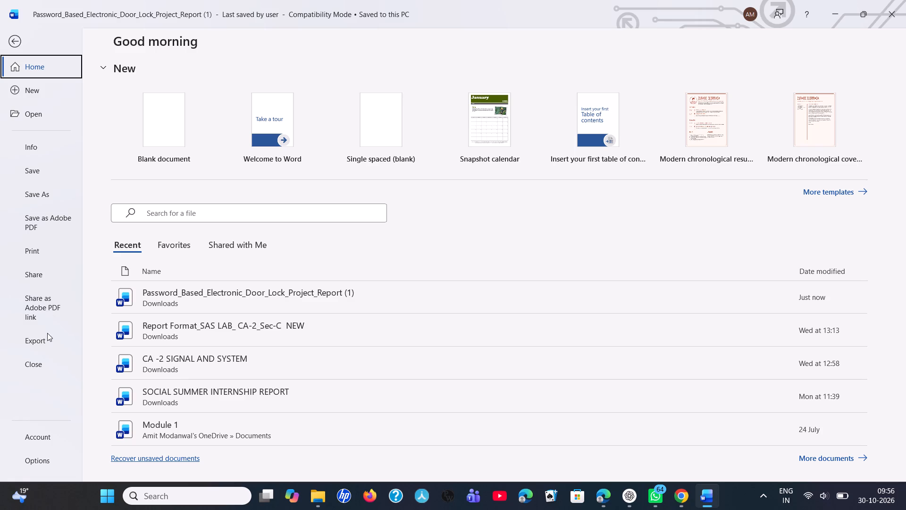
click(49, 345)
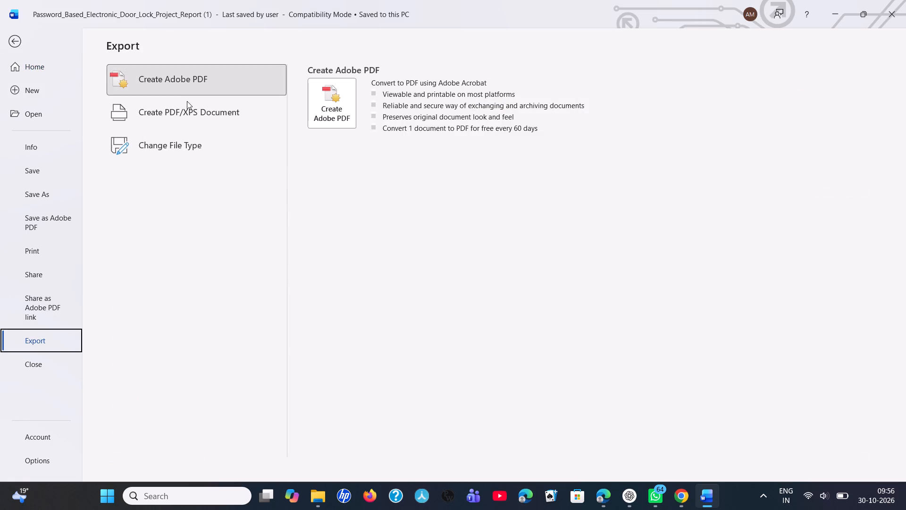
click(187, 101)
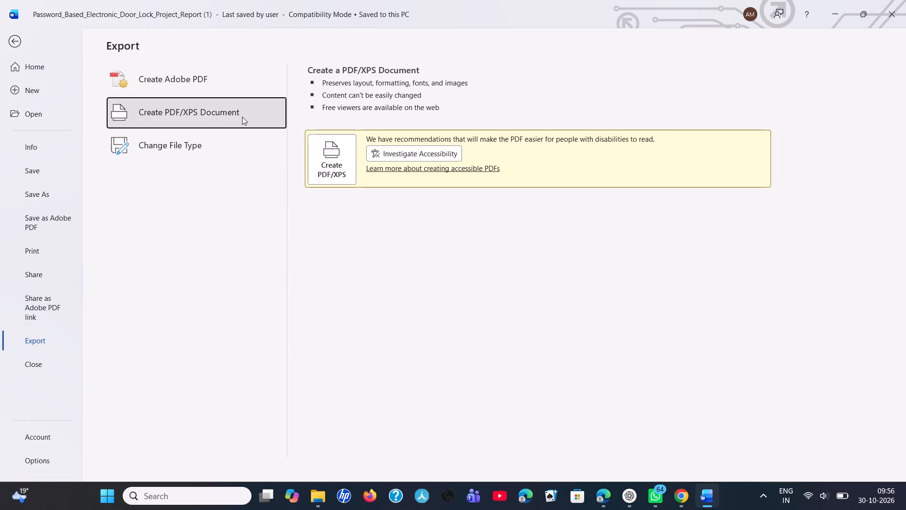
click(327, 159)
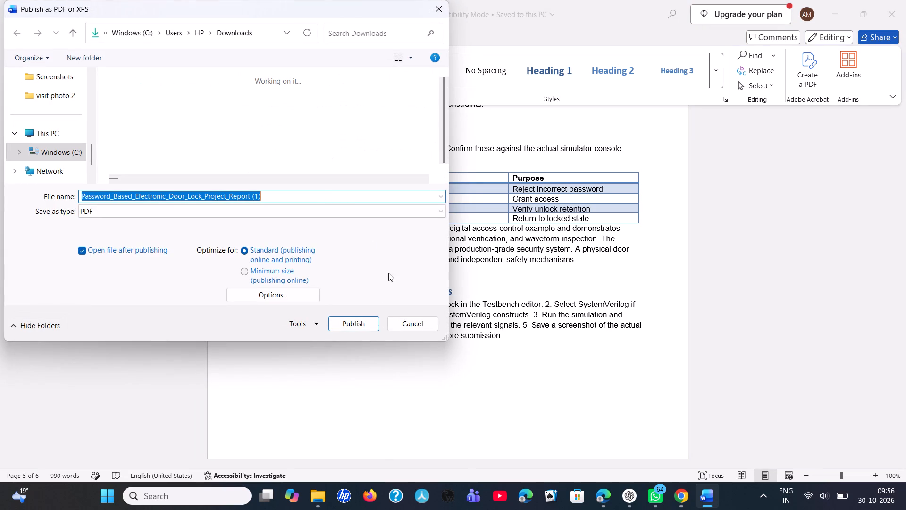
click(365, 325)
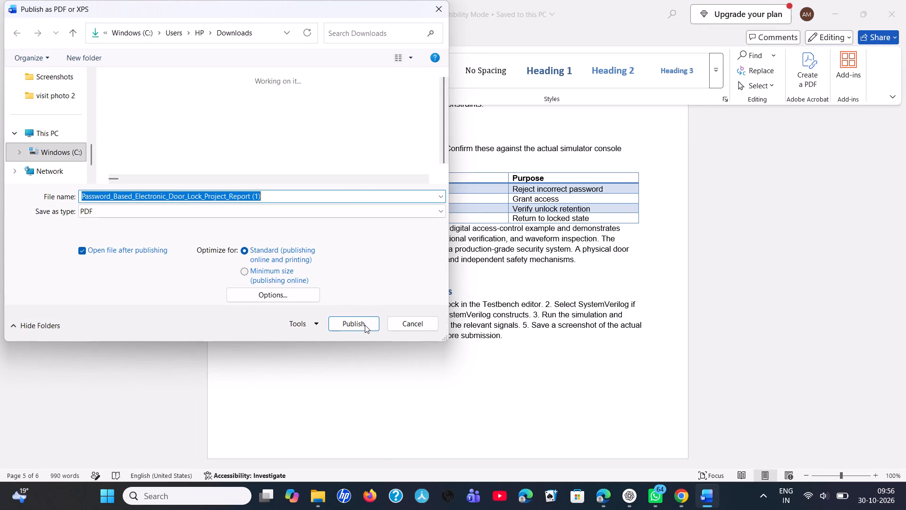
triple_click(365, 325)
triple_click(365, 325)
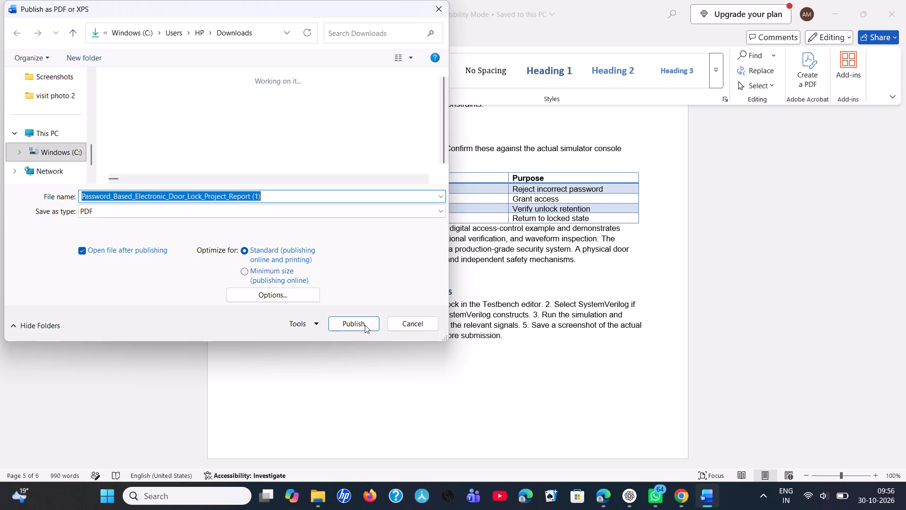
click(365, 325)
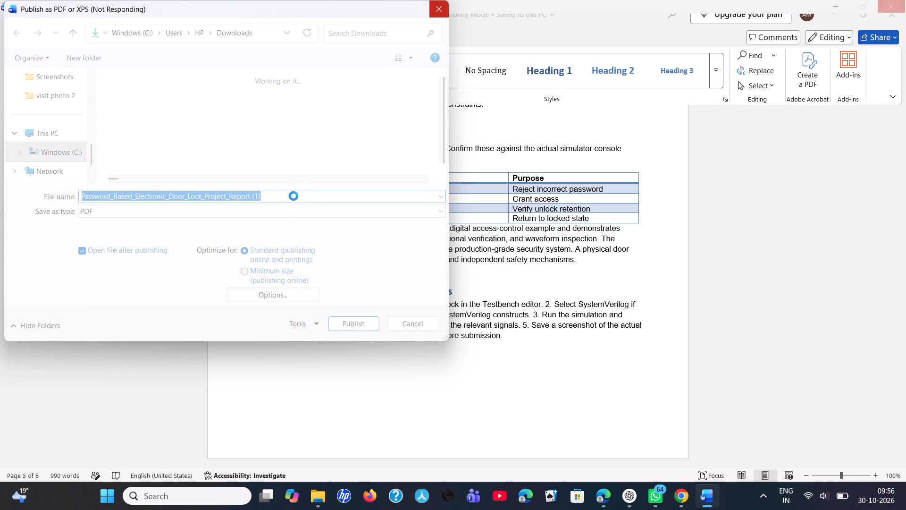
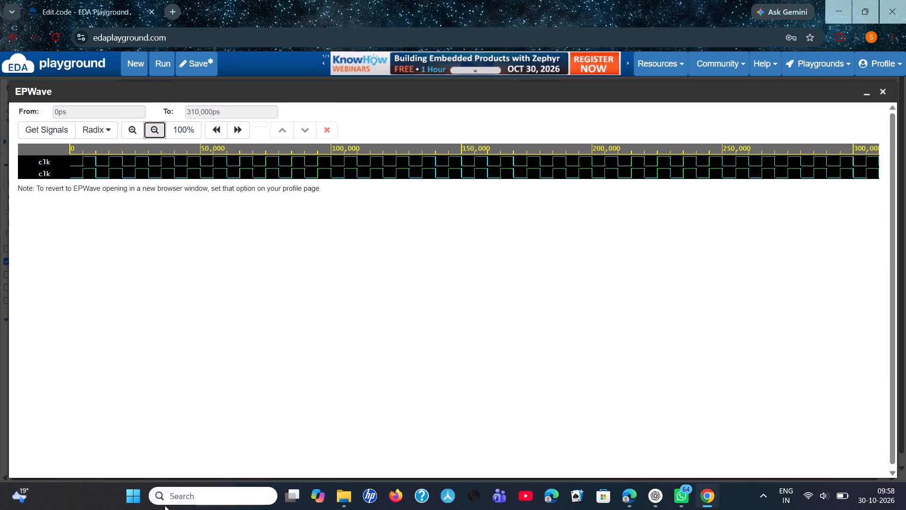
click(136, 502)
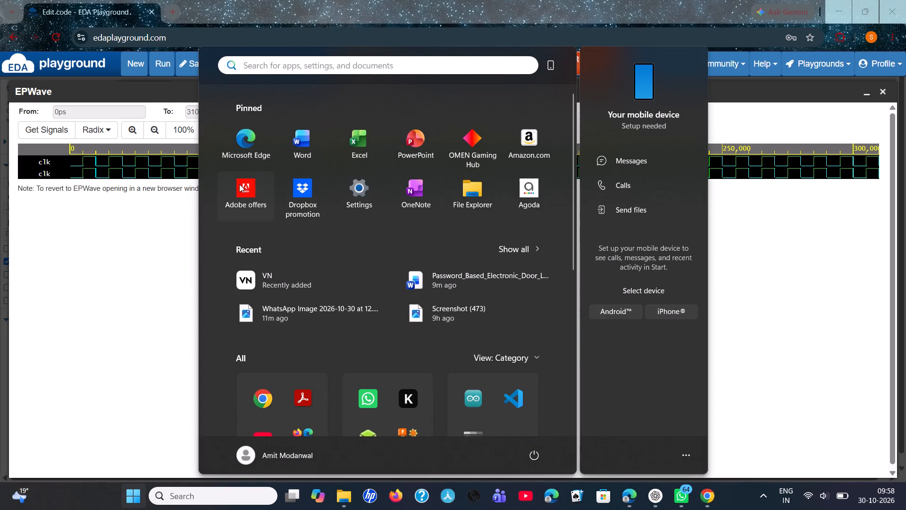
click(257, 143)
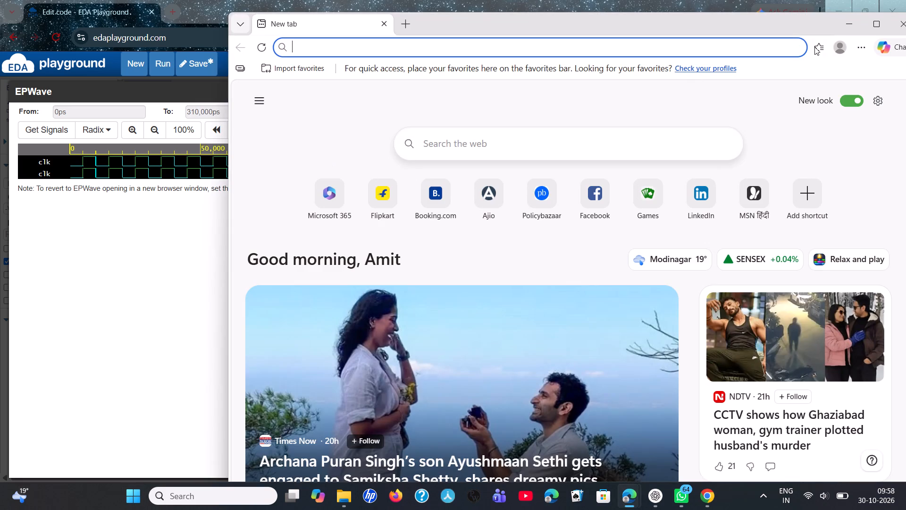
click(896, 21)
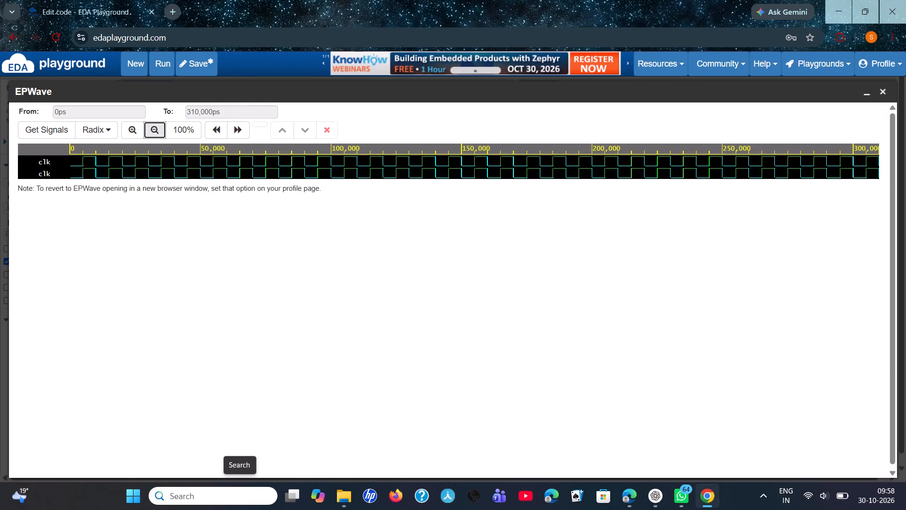
Switch to Word and bring up the door lock project report.
click(136, 502)
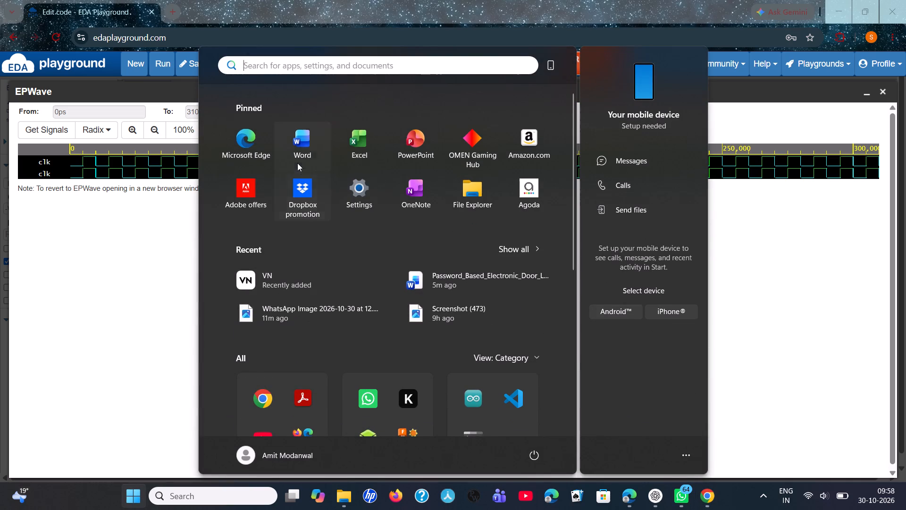
click(305, 149)
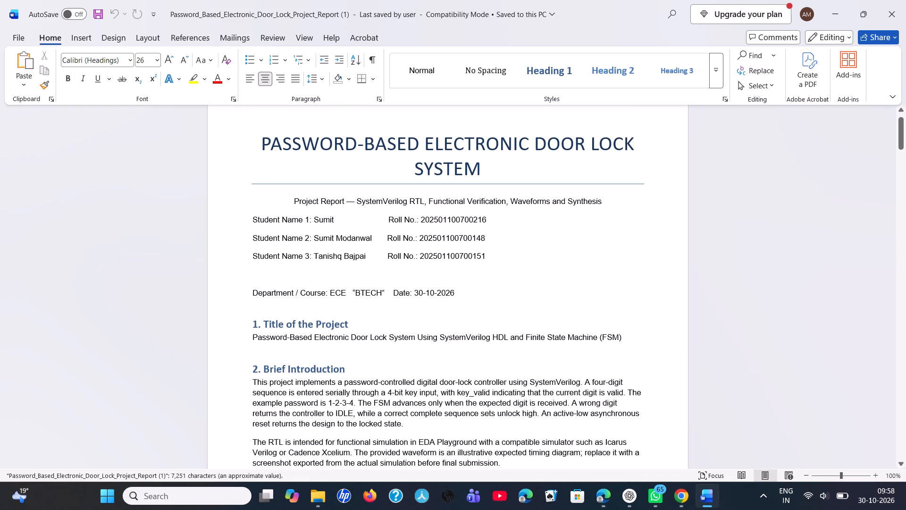
Review the project report from the RTL code through the testbench to the waveform figures and EPWave screenshot.
scroll(409, 442, down, 2)
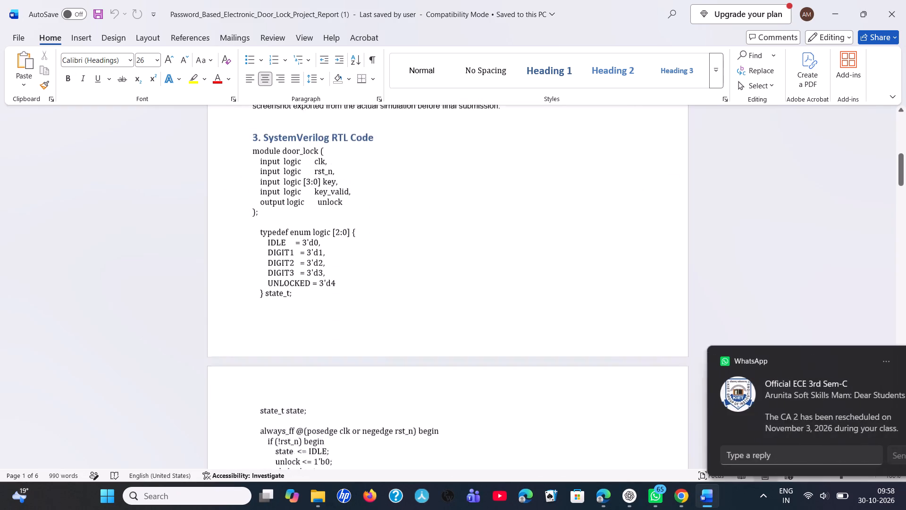
scroll(409, 442, down, 3)
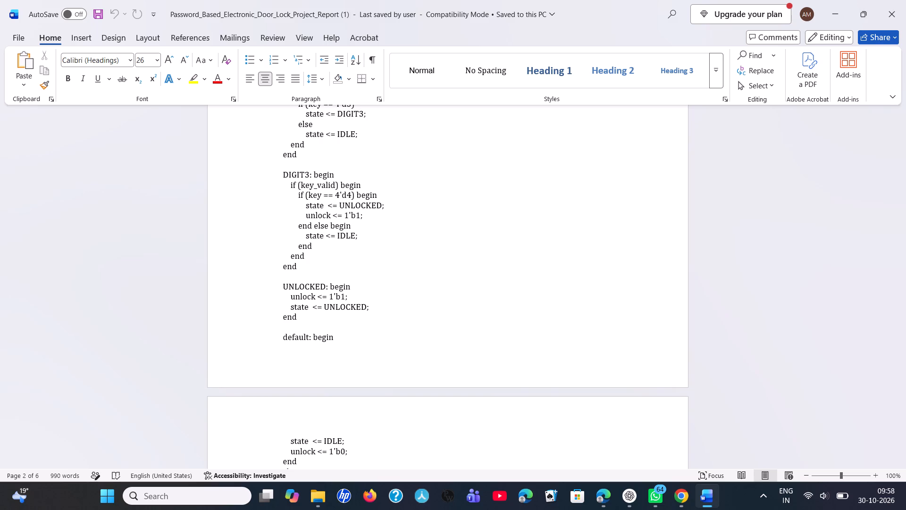
scroll(308, 348, down, 4)
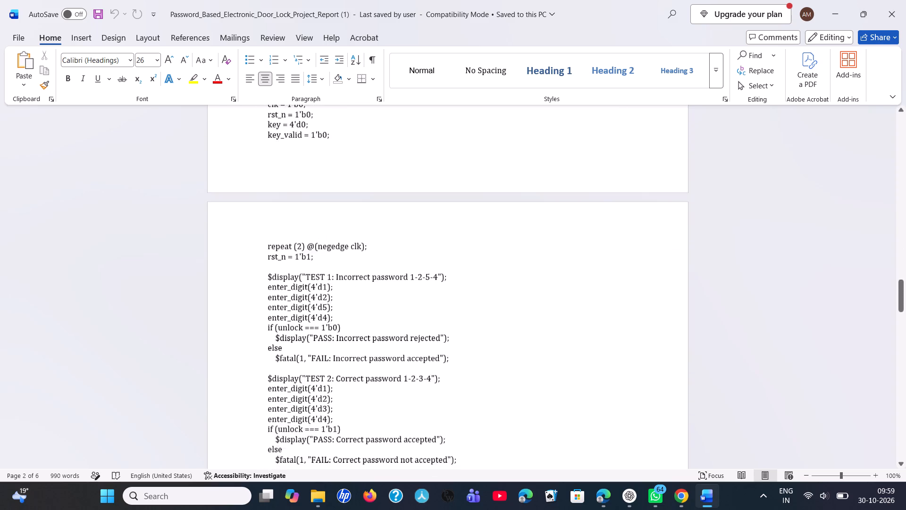
scroll(308, 348, down, 2)
scroll(308, 348, up, 1)
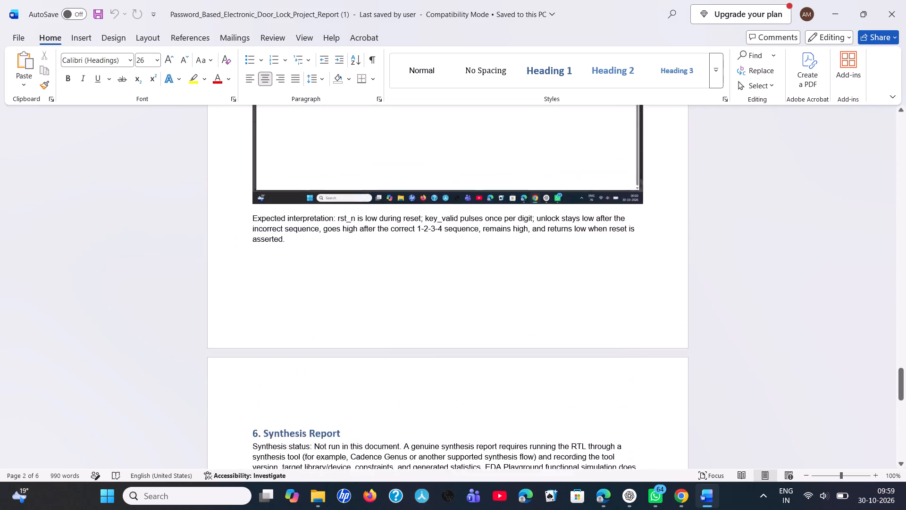
scroll(308, 348, up, 2)
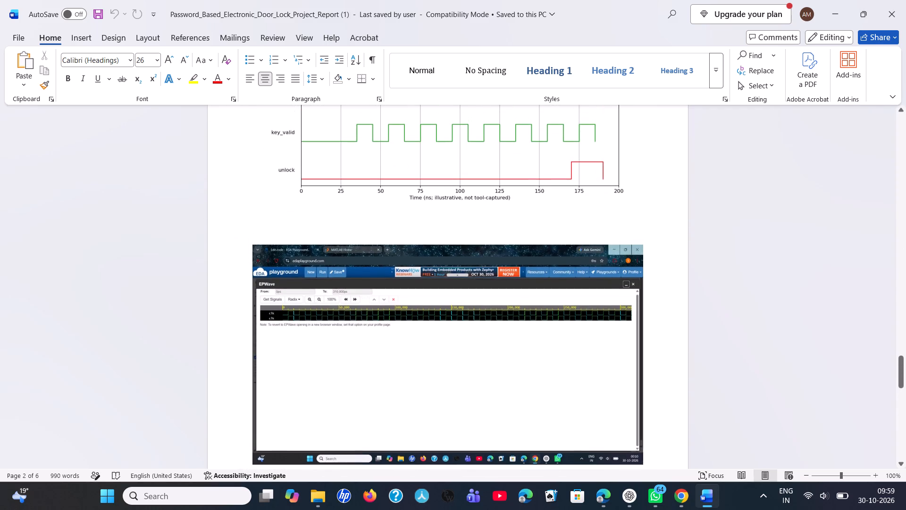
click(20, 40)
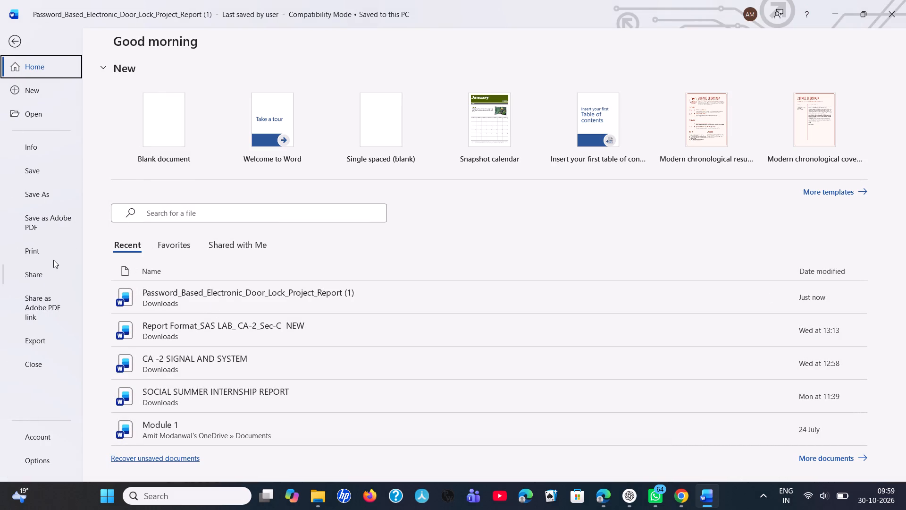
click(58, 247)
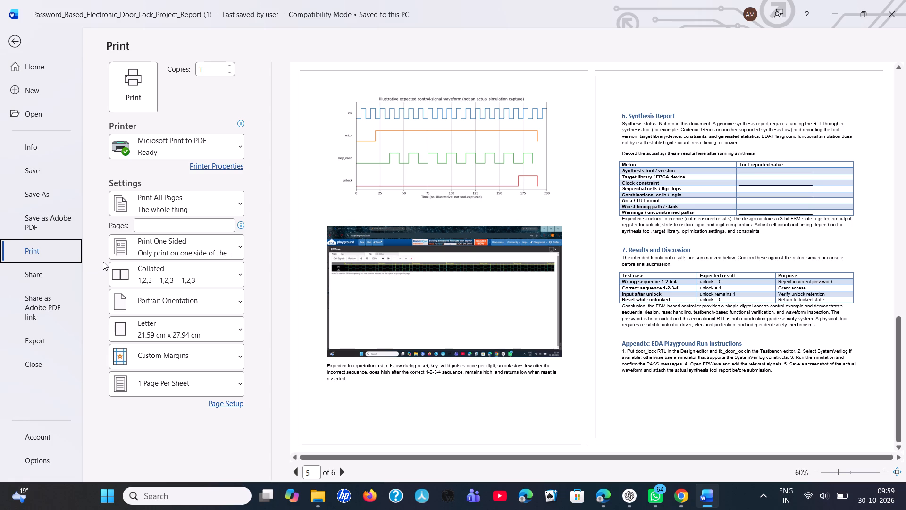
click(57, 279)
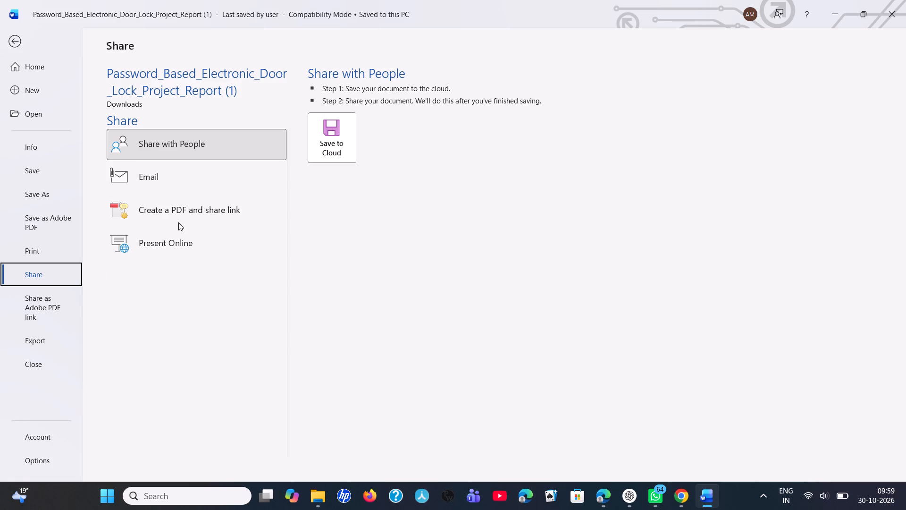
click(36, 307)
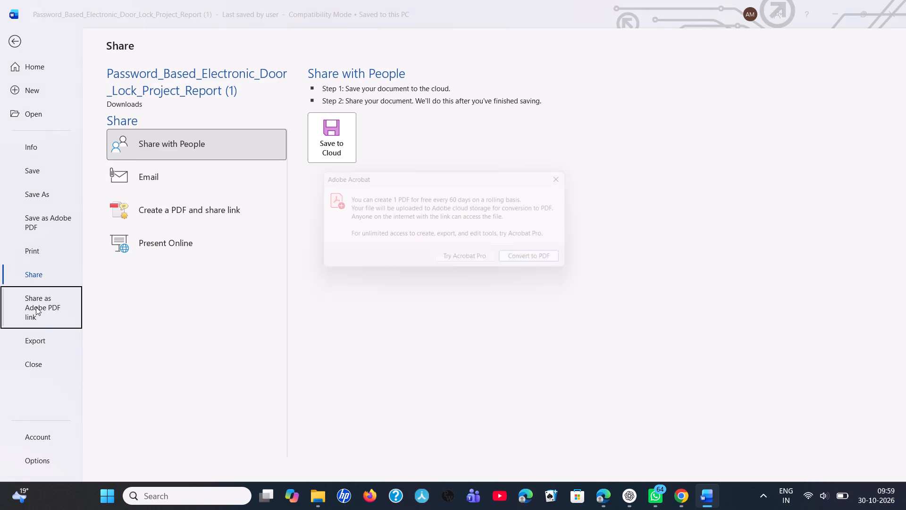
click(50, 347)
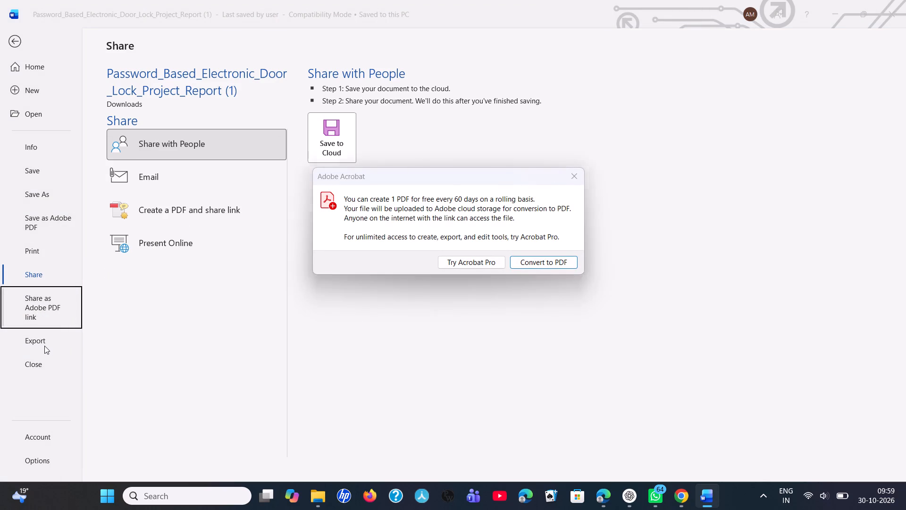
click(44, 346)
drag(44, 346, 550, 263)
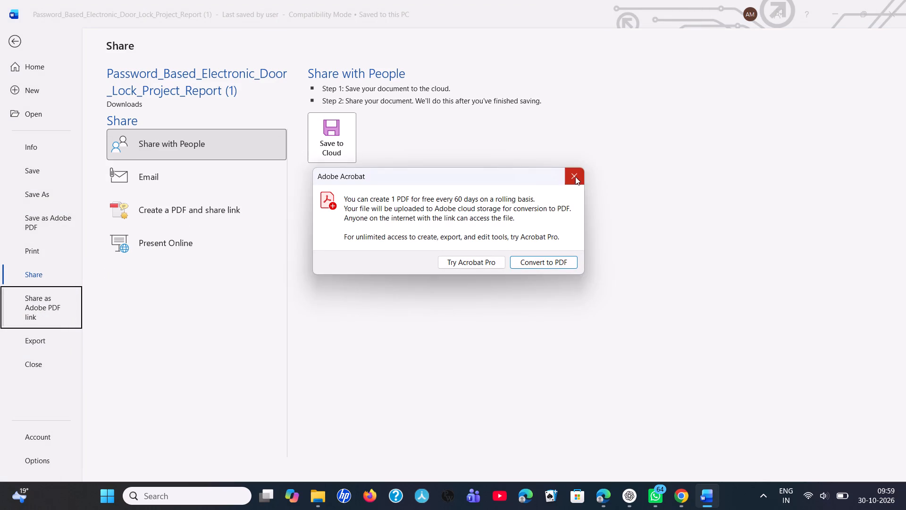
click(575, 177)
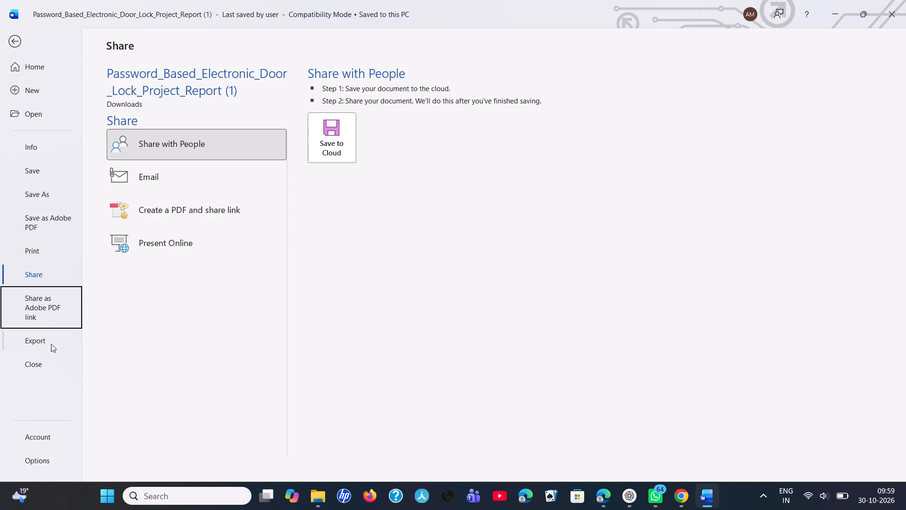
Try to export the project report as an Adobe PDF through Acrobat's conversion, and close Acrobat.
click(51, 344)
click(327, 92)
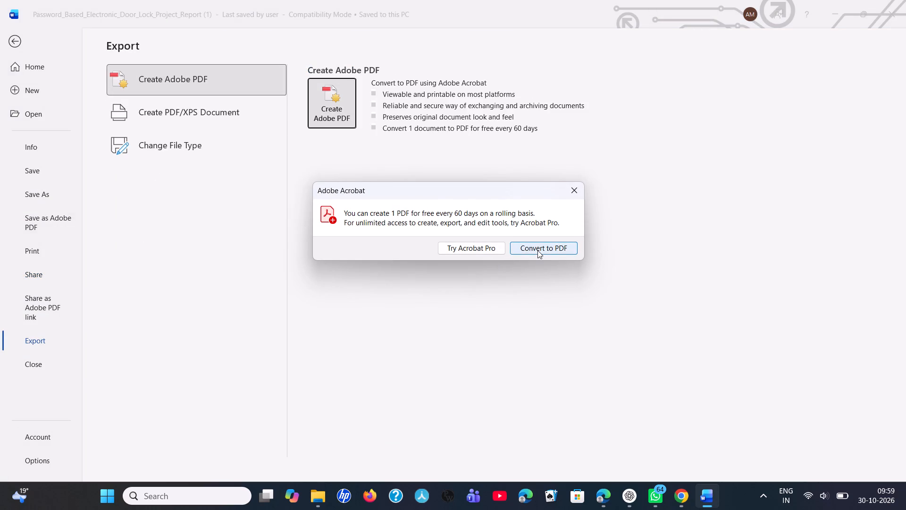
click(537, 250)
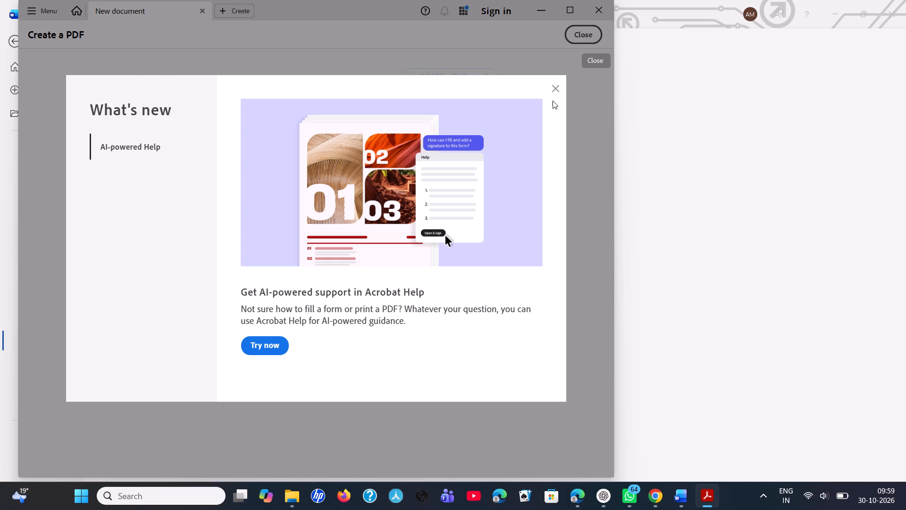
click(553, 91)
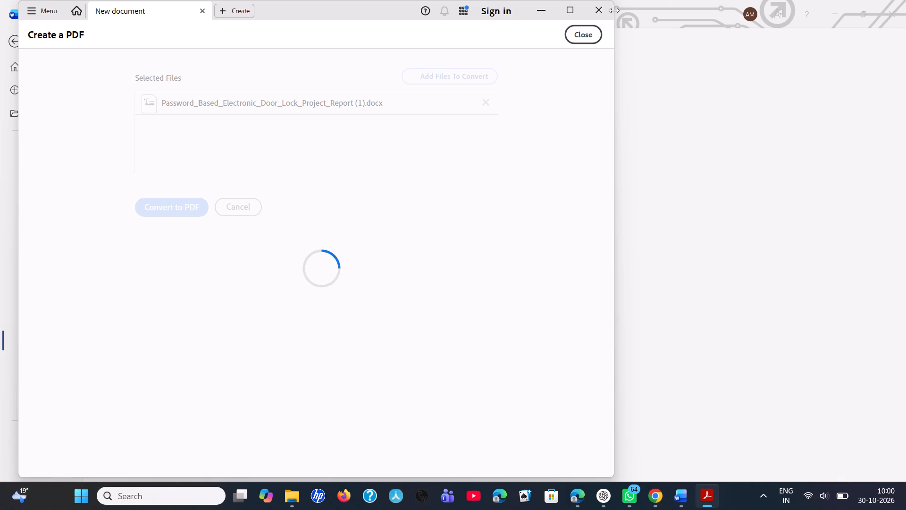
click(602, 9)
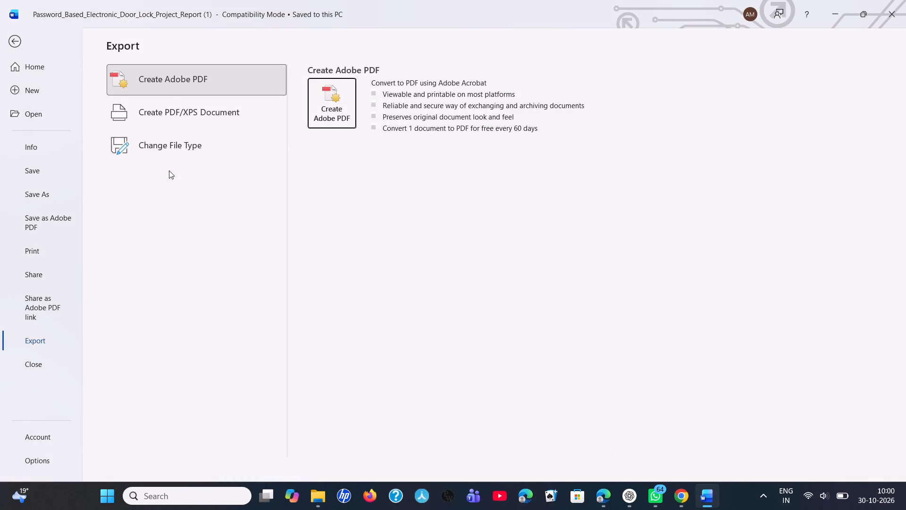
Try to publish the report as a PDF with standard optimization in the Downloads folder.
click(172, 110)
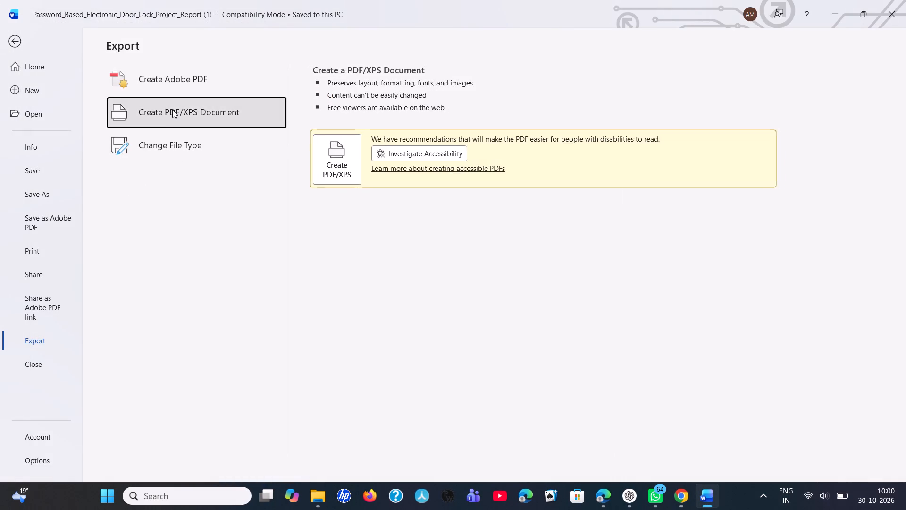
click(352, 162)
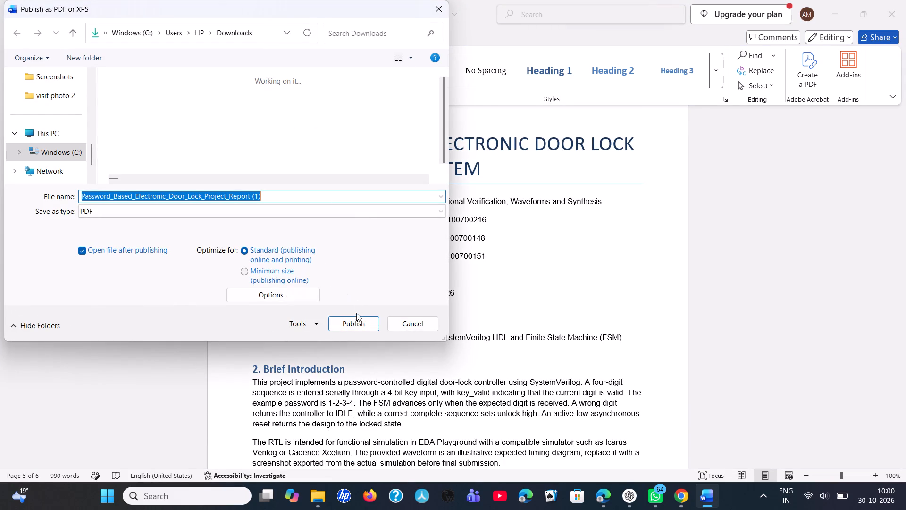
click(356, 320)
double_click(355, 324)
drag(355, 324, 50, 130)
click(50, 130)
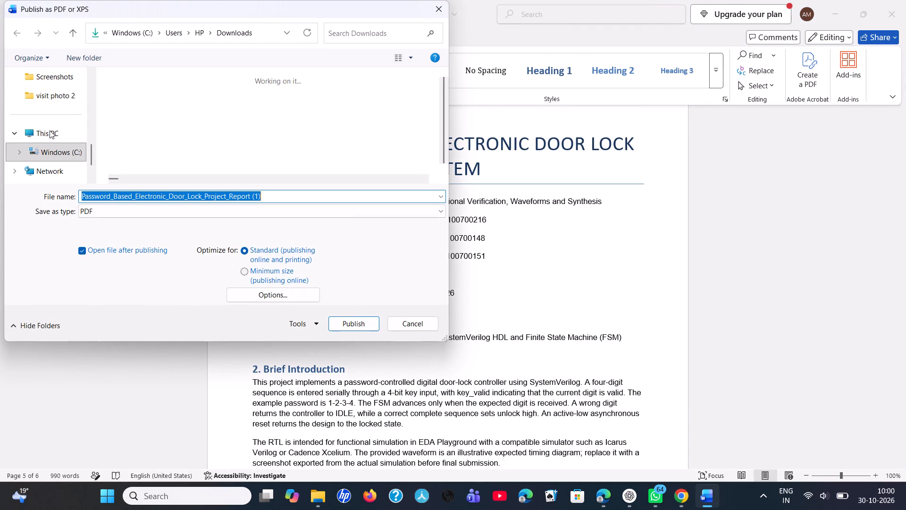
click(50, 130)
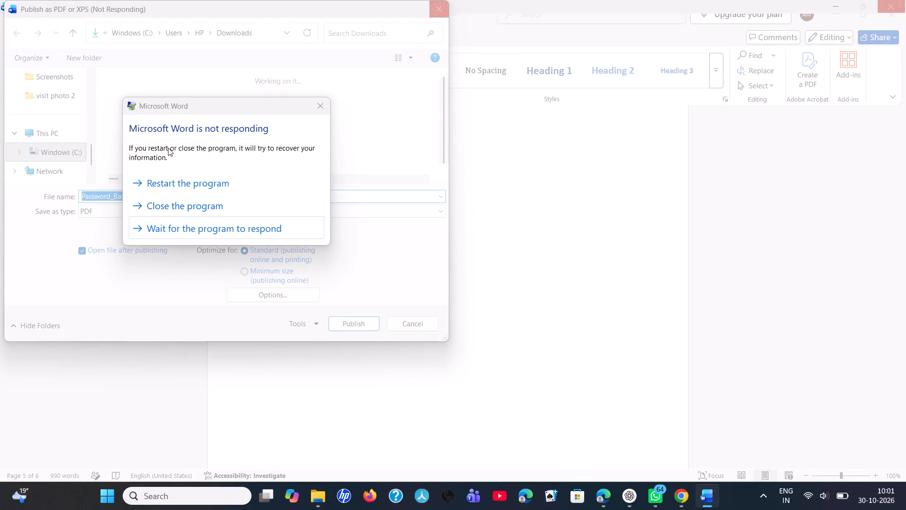
Restart the unresponsive Word to recover the project report.
click(210, 183)
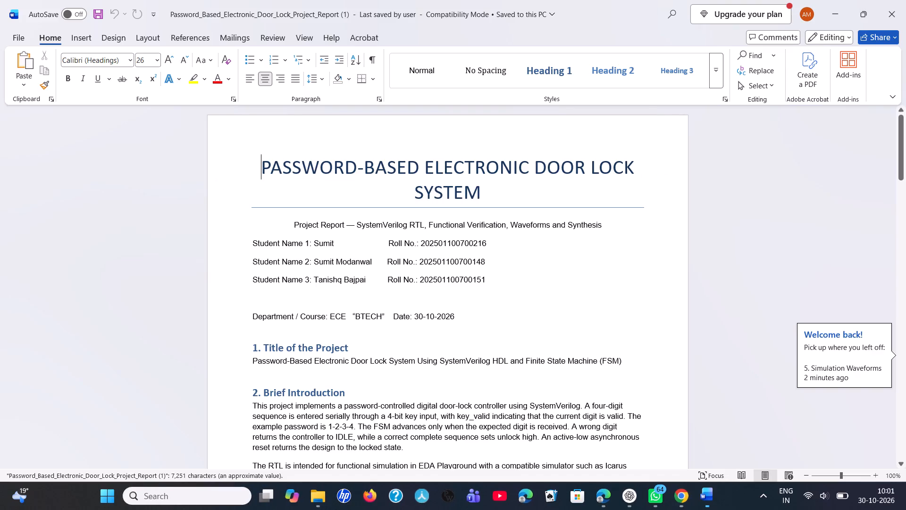
Try to turn on AutoSave for the door lock project report.
click(69, 14)
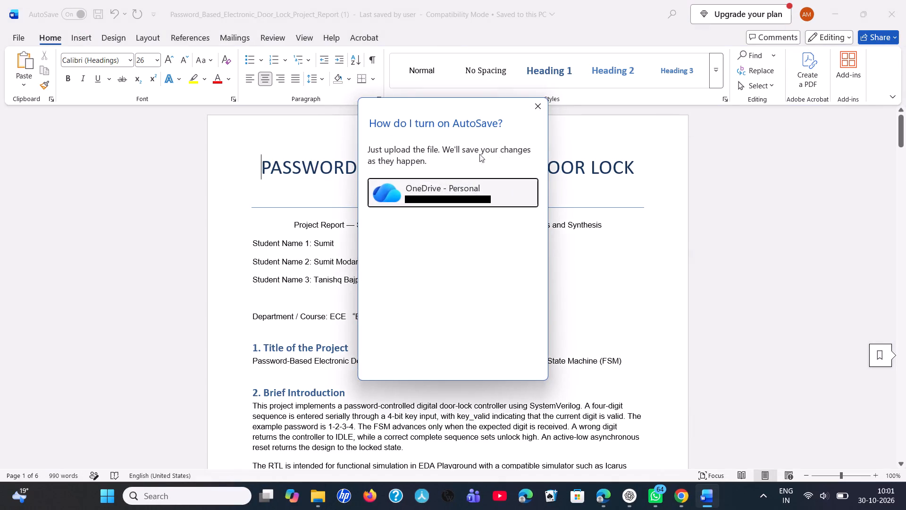
click(537, 106)
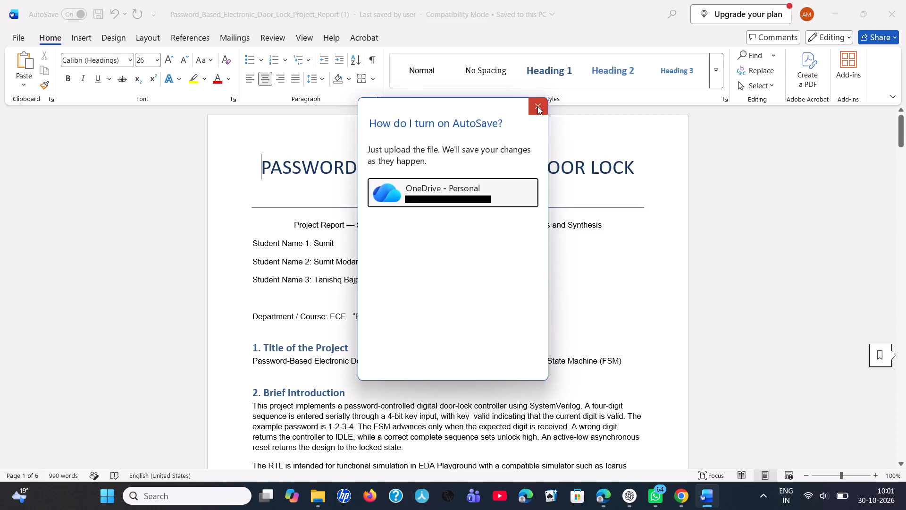
click(74, 12)
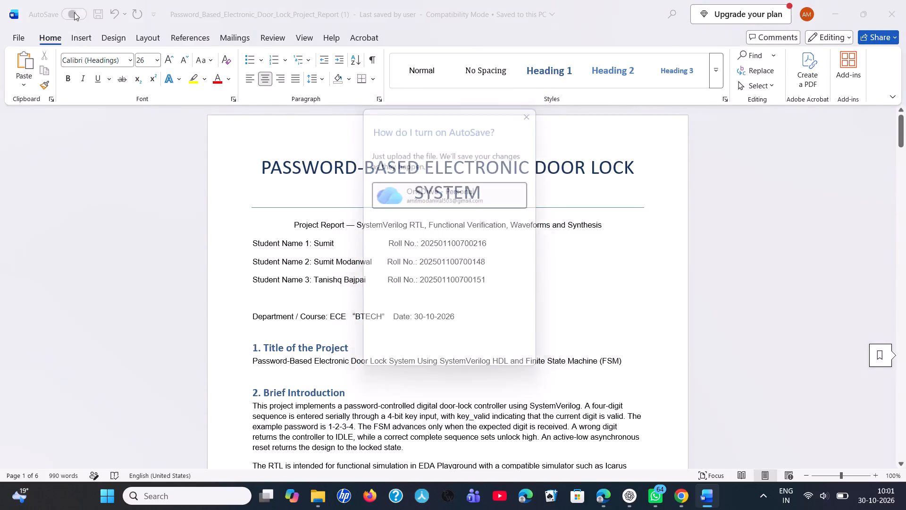
Turn on AutoSave for the project report by uploading it to the personal OneDrive.
scroll(115, 29, right, 4)
click(436, 208)
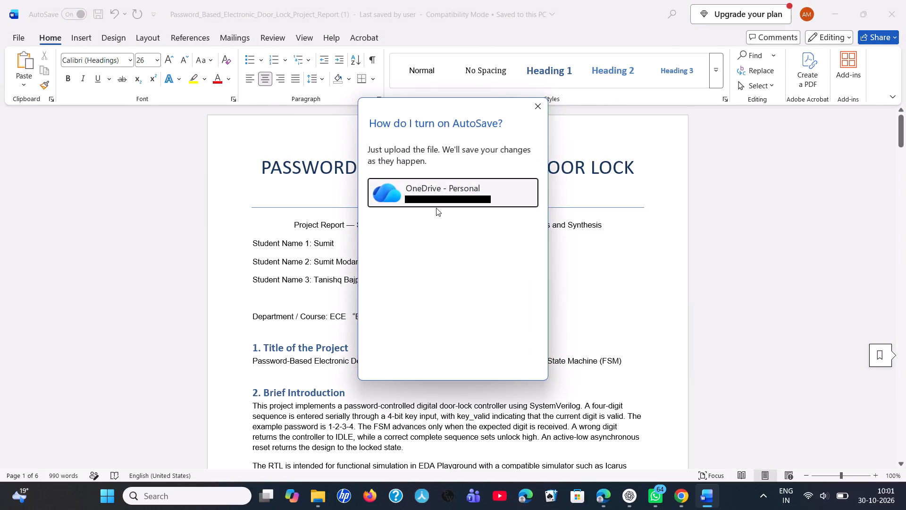
click(436, 204)
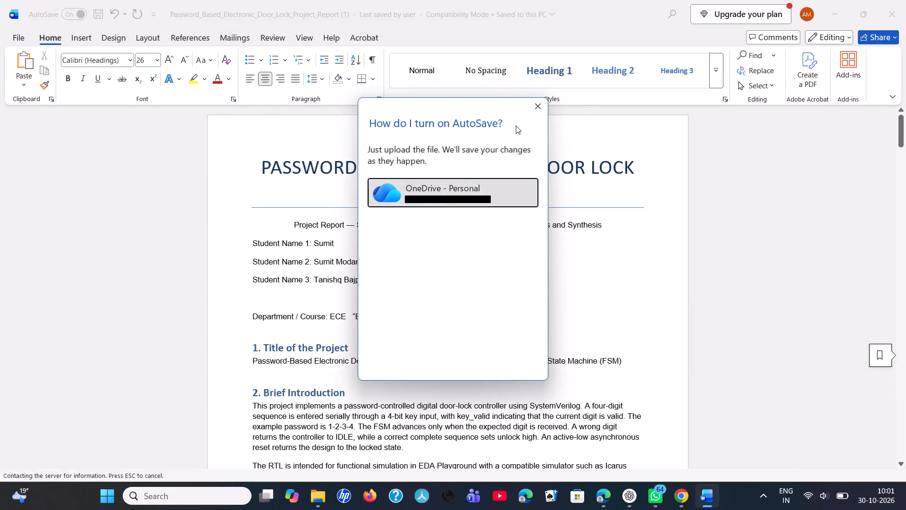
click(438, 207)
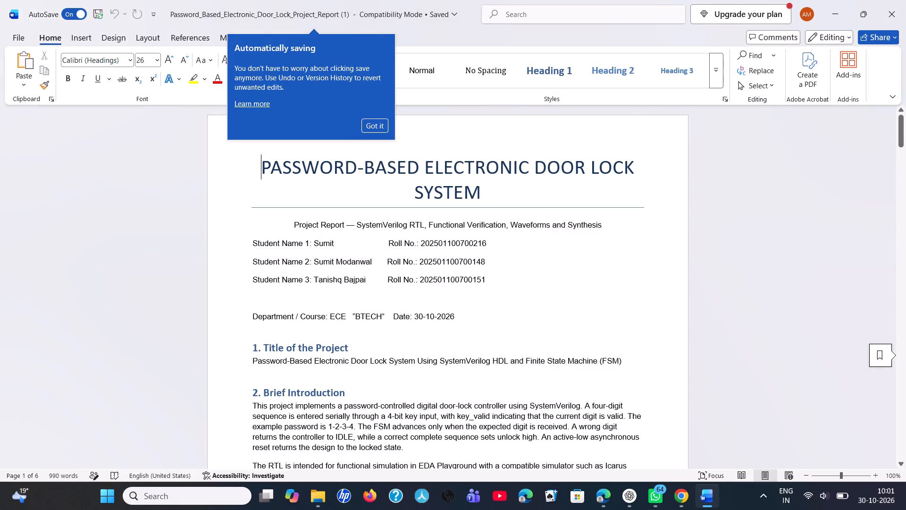
Print all pages of the report with Microsoft Print to PDF, naming the output file DICD PBL REPORT FILE.
click(20, 39)
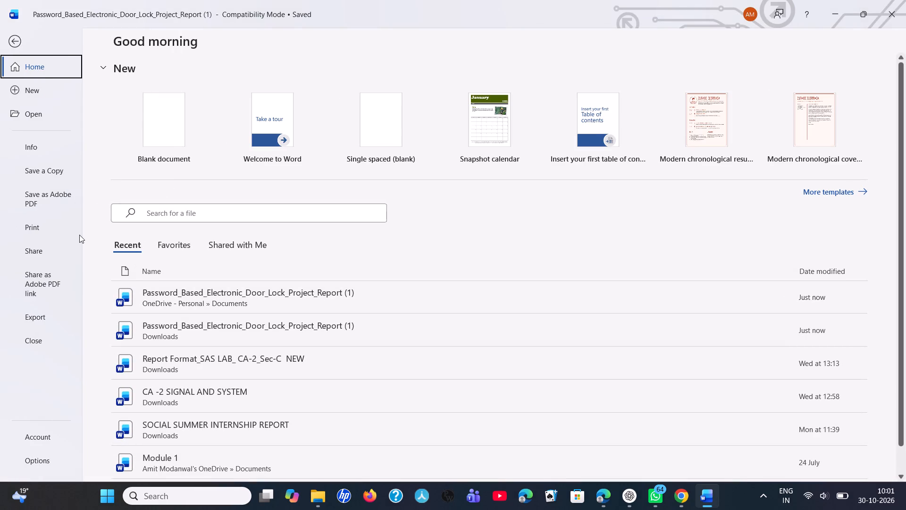
click(32, 223)
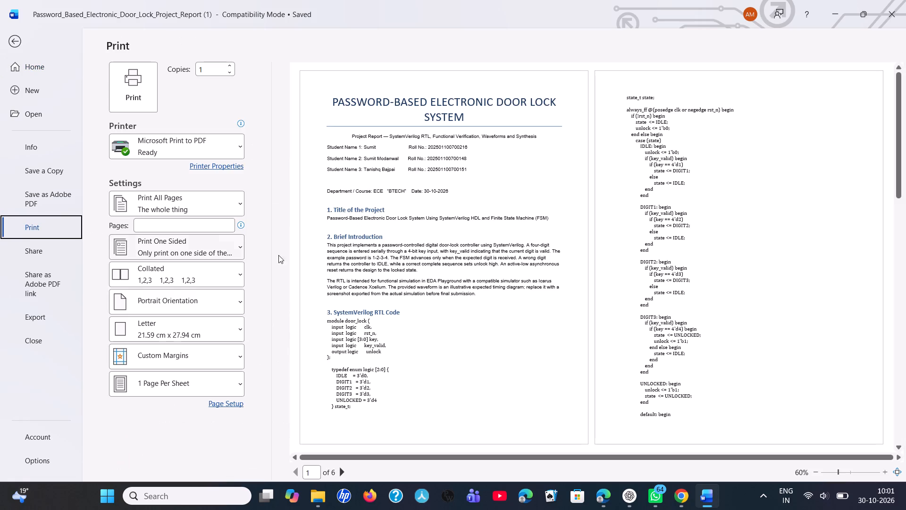
click(137, 81)
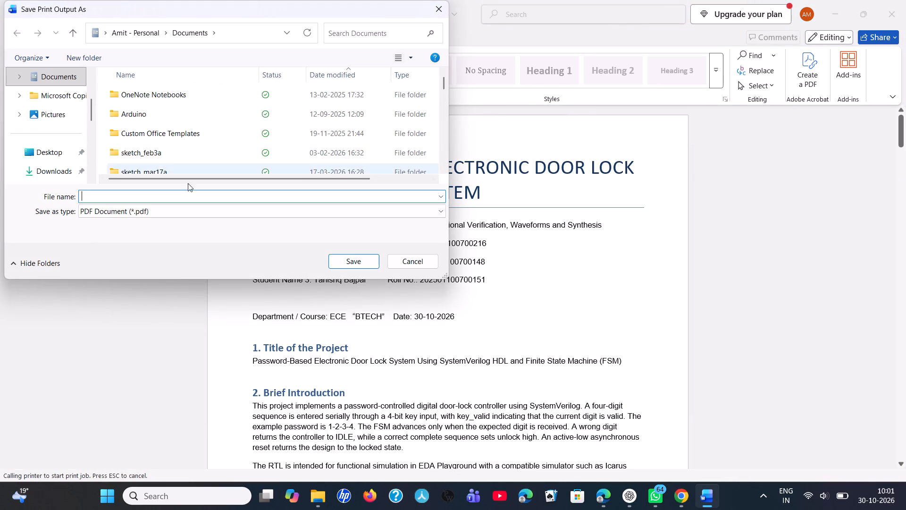
click(110, 198)
text(DICD)
key(space)
text(LA)
key(BackSpace)
key(BackSpace)
key(p)
text(BL REP)
text(ORT FILE)
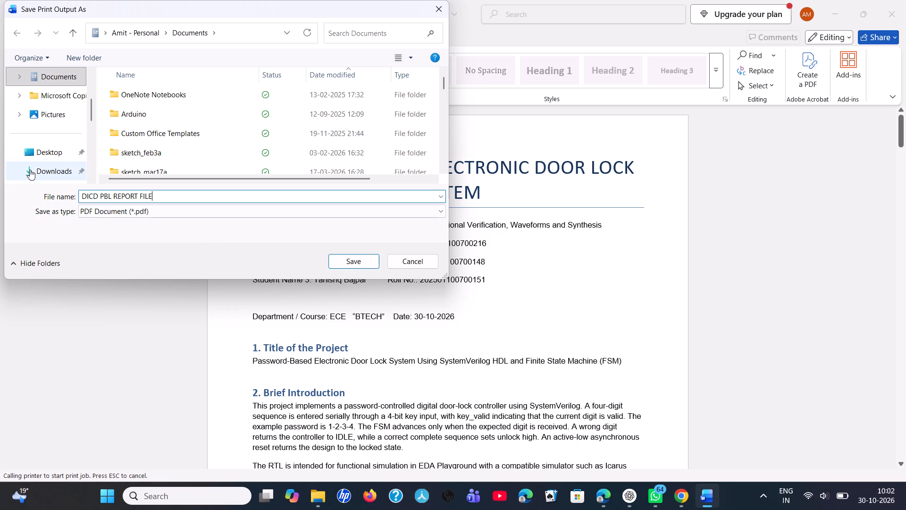
Choose the Downloads folder for the PDF output and try to save it there.
click(43, 168)
click(347, 260)
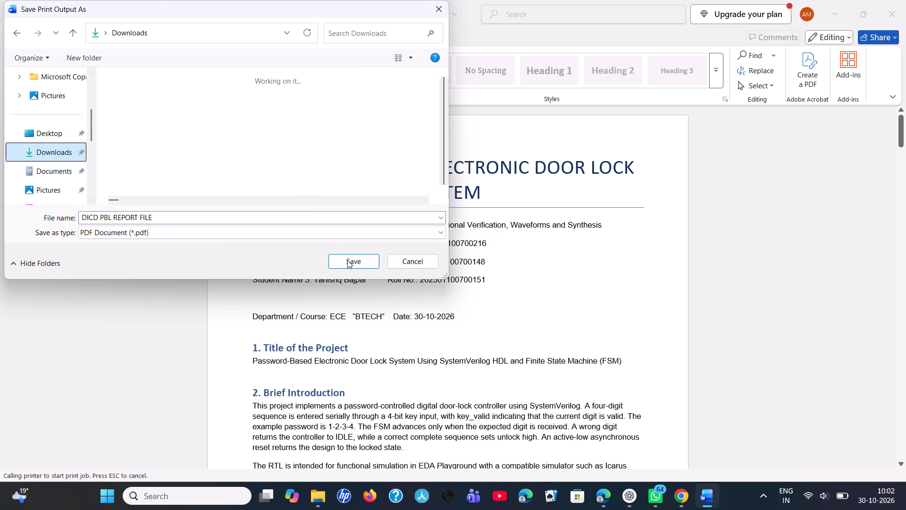
double_click(359, 261)
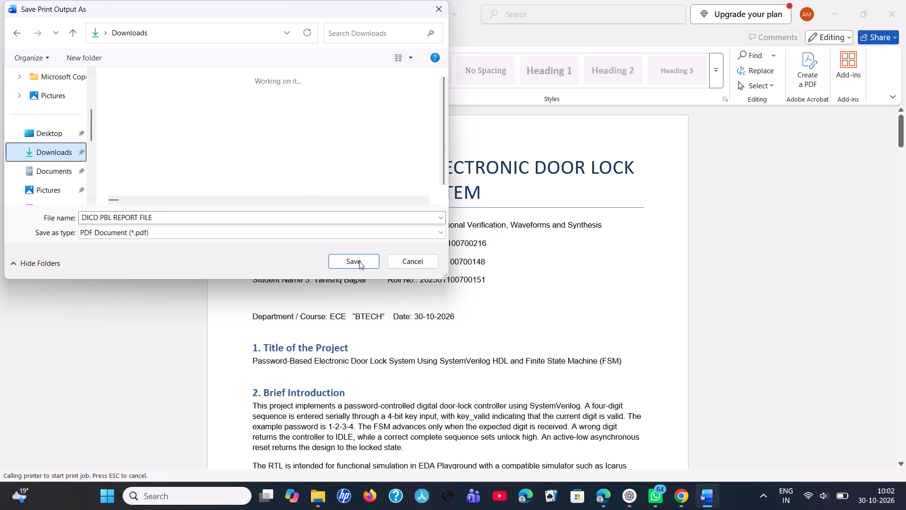
double_click(359, 261)
click(52, 135)
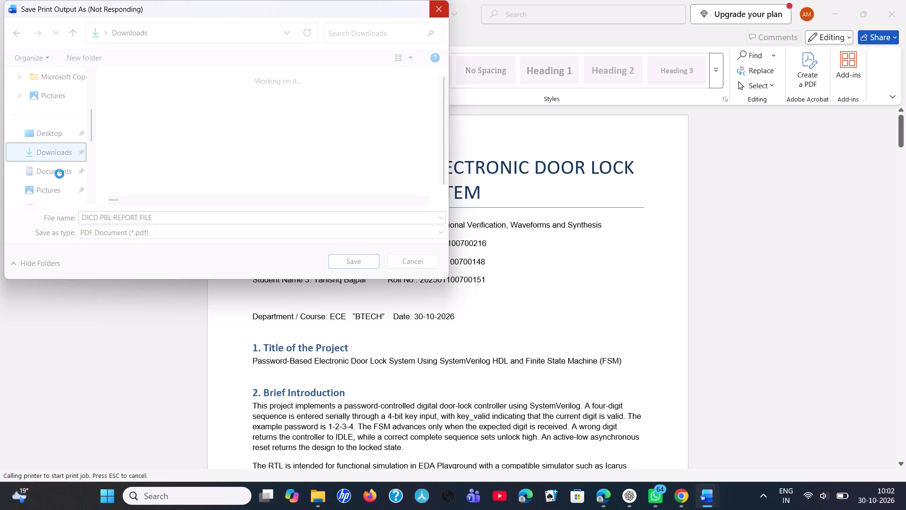
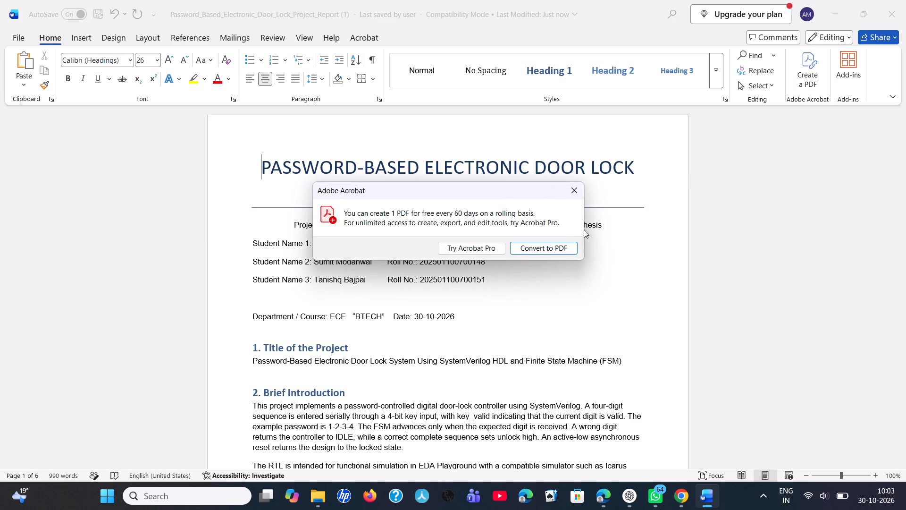
Dismiss the Adobe Acrobat offer to convert the report to PDF.
click(582, 189)
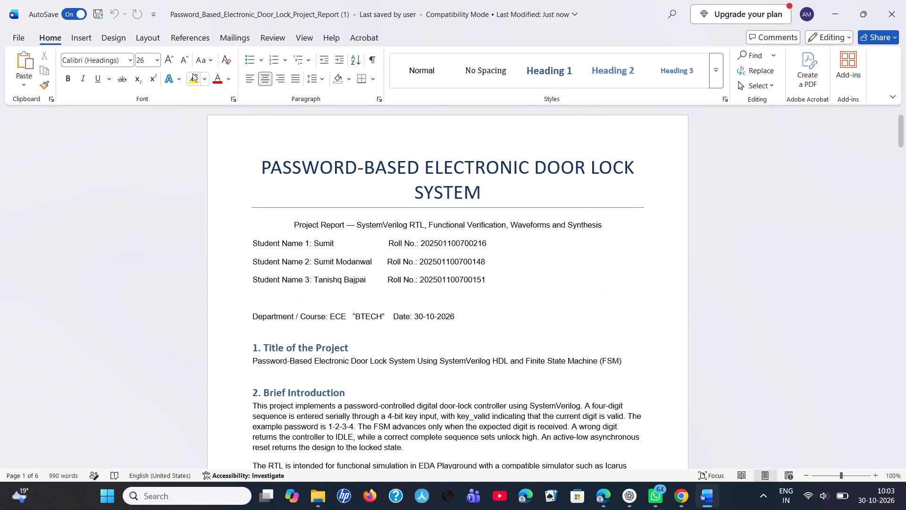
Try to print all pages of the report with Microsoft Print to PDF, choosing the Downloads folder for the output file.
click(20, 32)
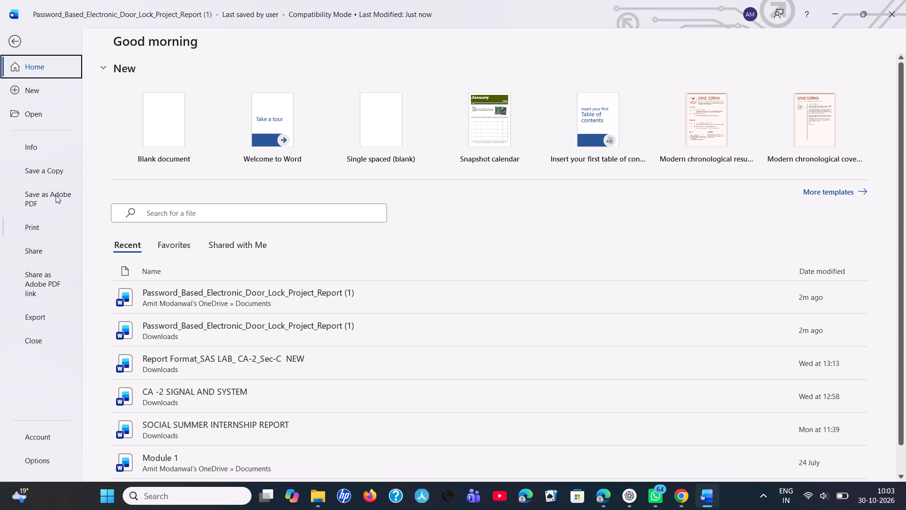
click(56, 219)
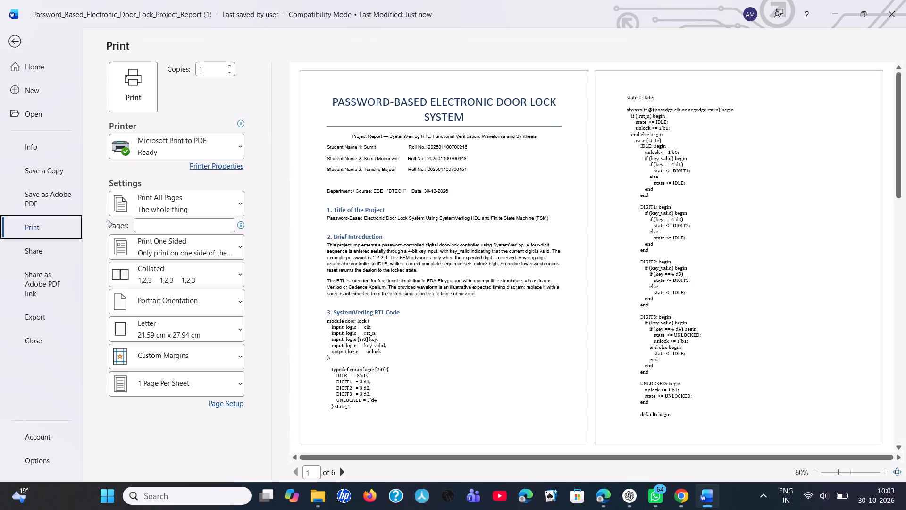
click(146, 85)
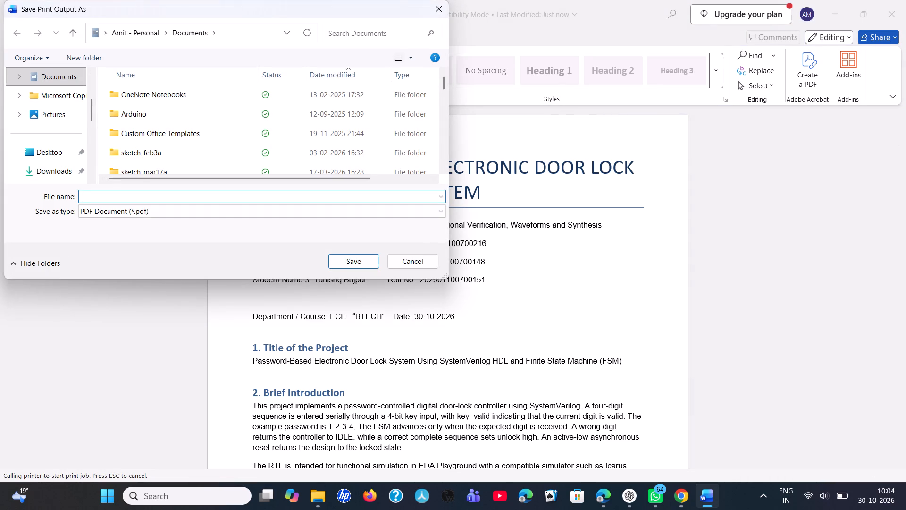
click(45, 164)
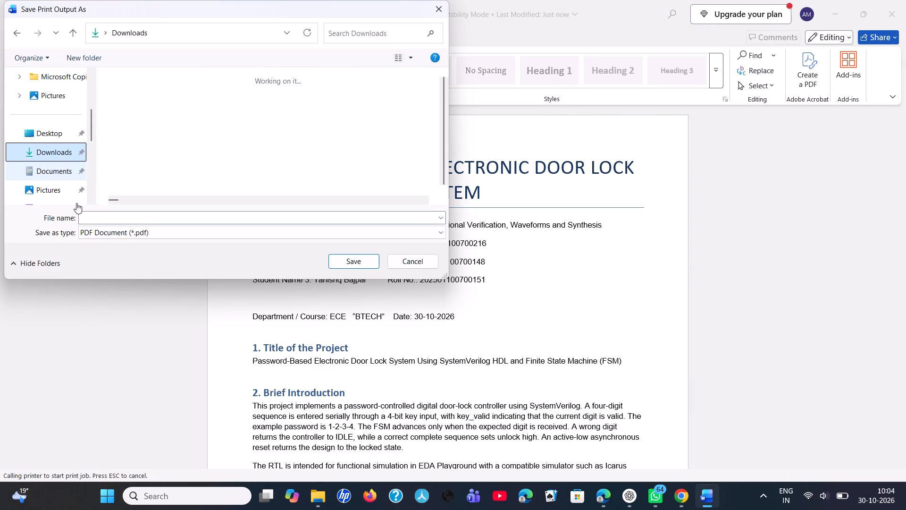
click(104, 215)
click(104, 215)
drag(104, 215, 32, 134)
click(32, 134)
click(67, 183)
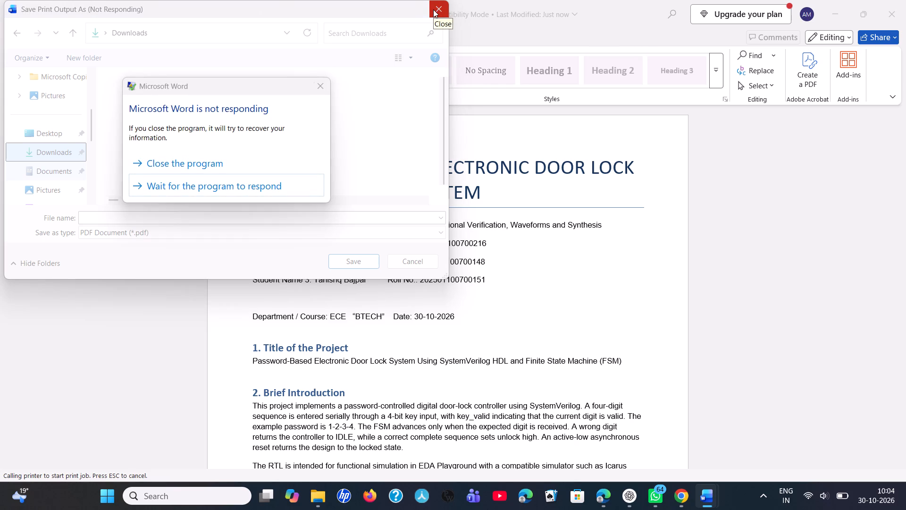
Force the unresponsive Word to close so that it can recover the report.
click(248, 161)
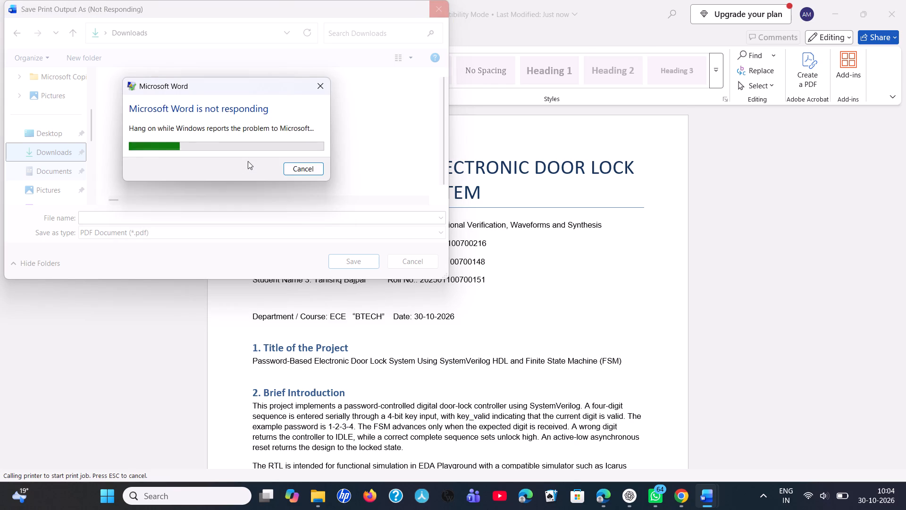
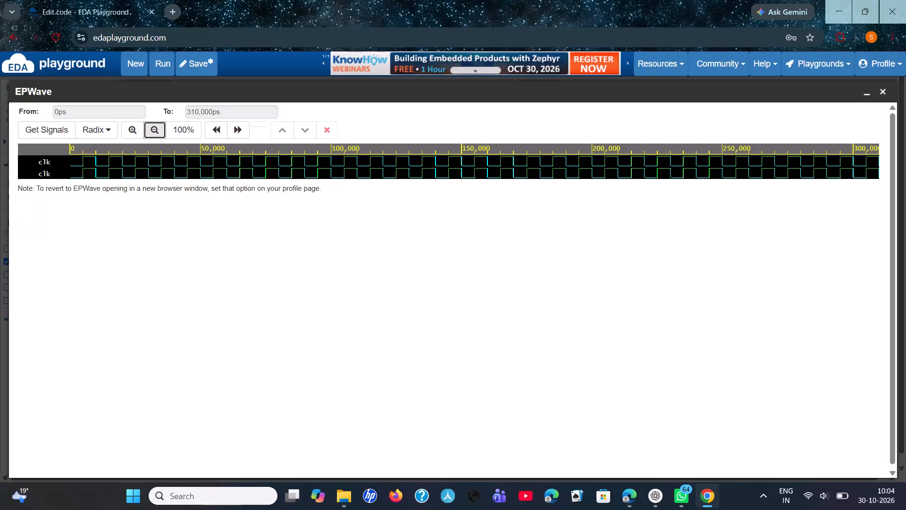
Switch to Word by launching it again and bring back the Password_Based_Electronic_Door_Lock_Project_Report (1) document.
click(125, 486)
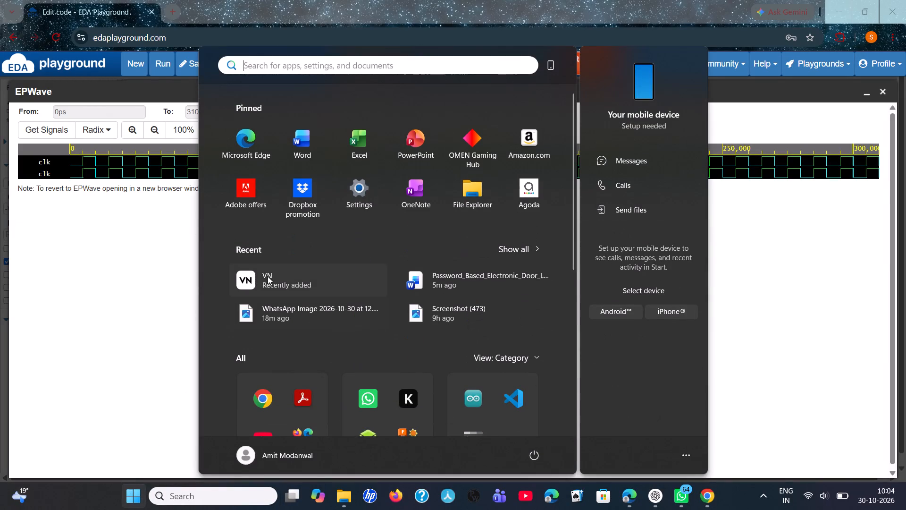
click(307, 135)
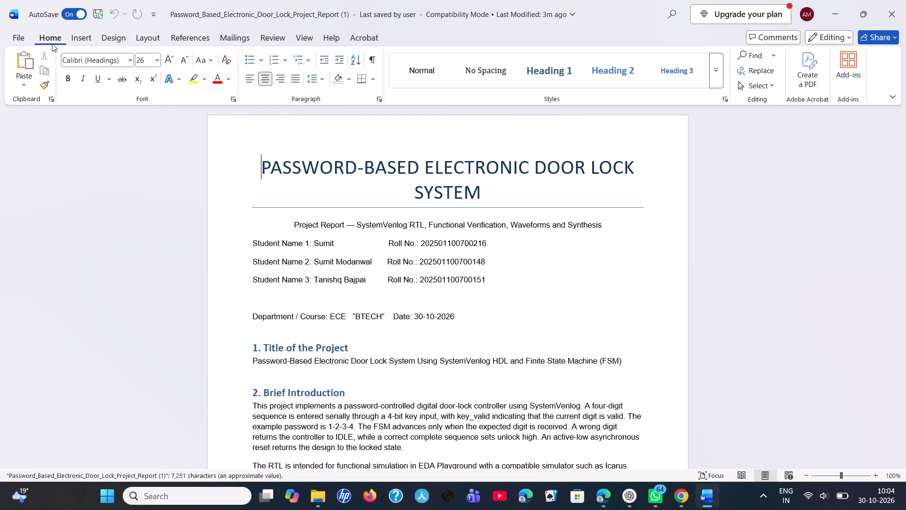
Save the door lock report as an Adobe PDF, using the free Acrobat conversion.
click(21, 39)
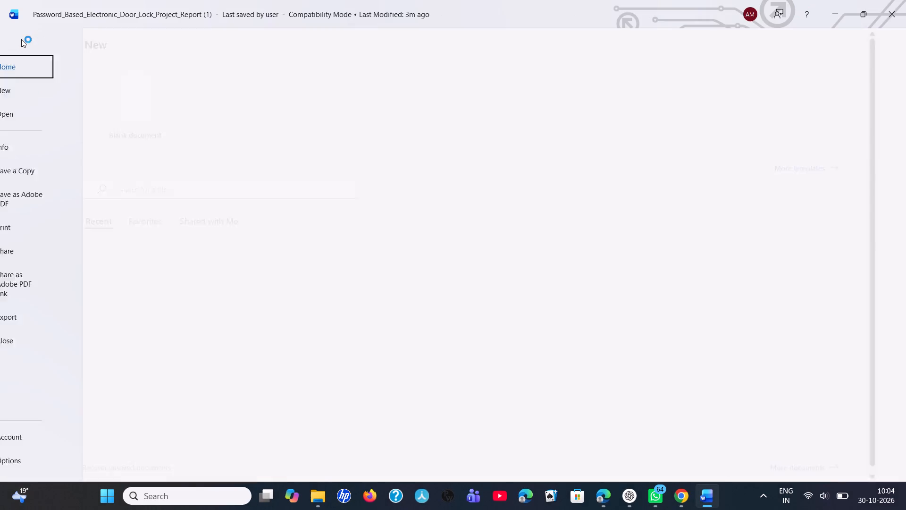
click(57, 199)
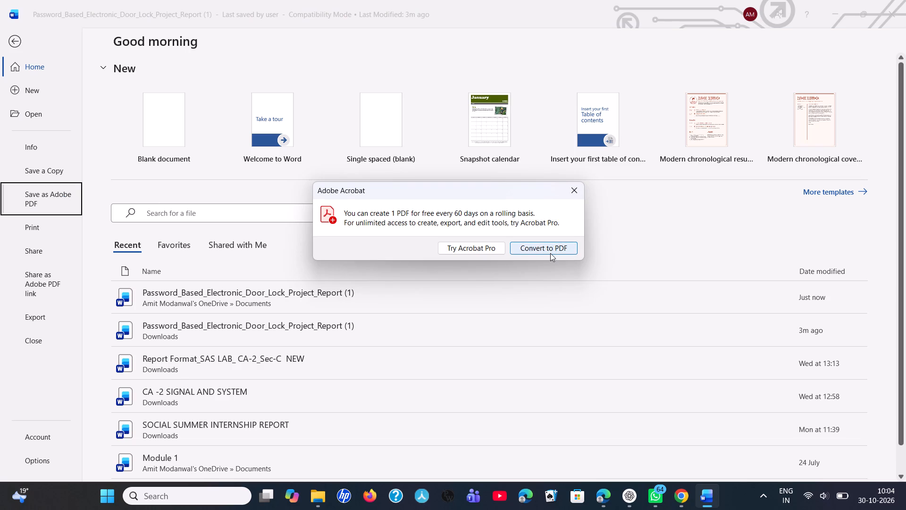
click(550, 253)
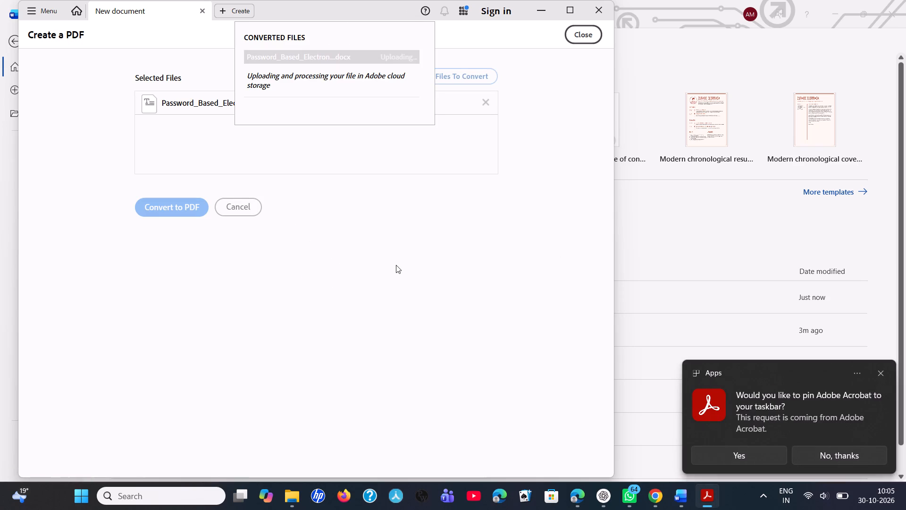
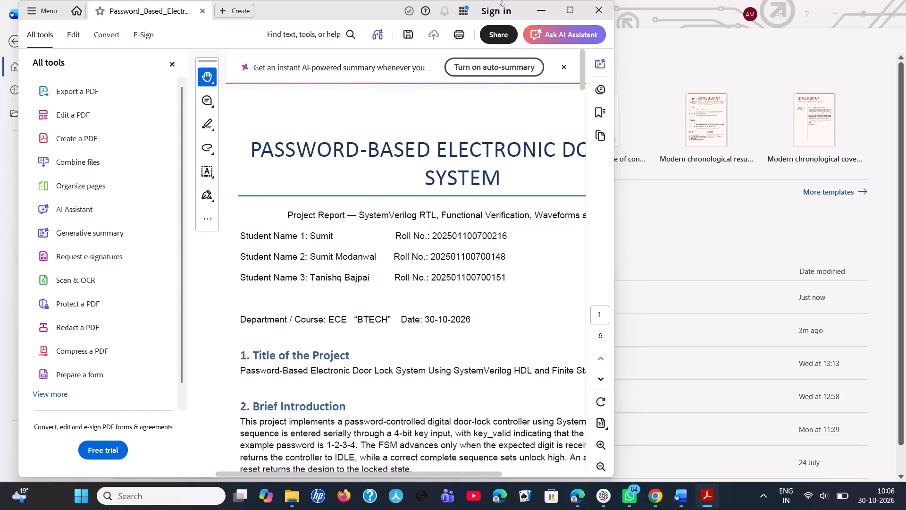
Share the converted door lock project report PDF from Adobe Acrobat through WhatsApp.
drag(494, 48, 498, 38)
click(498, 38)
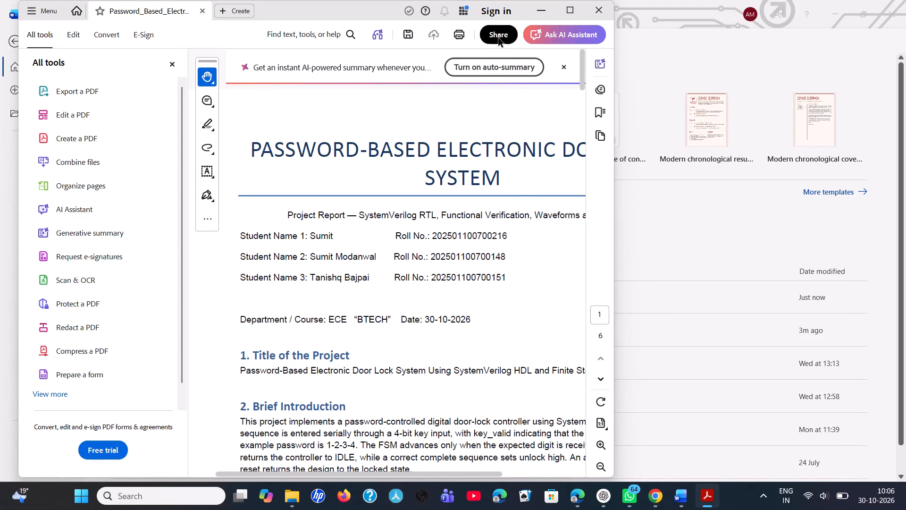
click(383, 126)
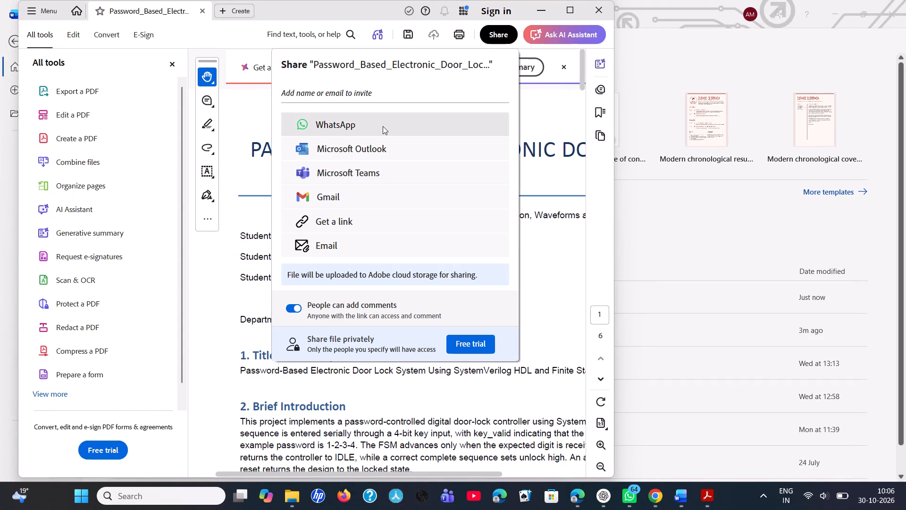
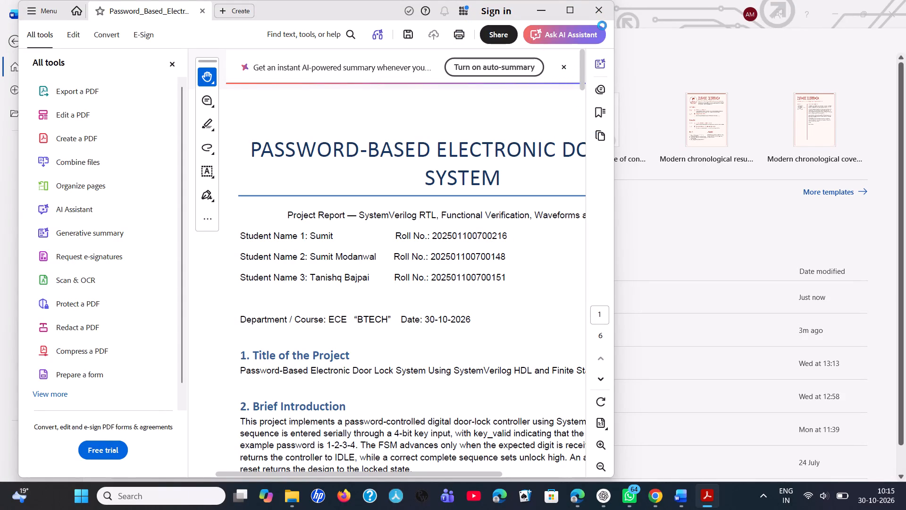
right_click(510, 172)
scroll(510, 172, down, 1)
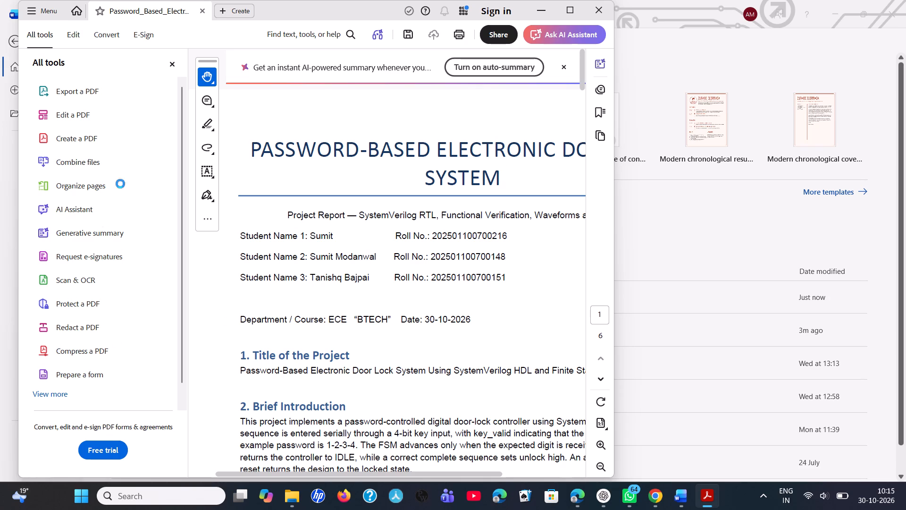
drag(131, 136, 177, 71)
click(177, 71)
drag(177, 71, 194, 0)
Try to close the report PDF and its unresponsive Acrobat window.
drag(194, 0, 206, 16)
click(206, 16)
click(602, 12)
key(Escape)
key(Escape)
key(Escape)
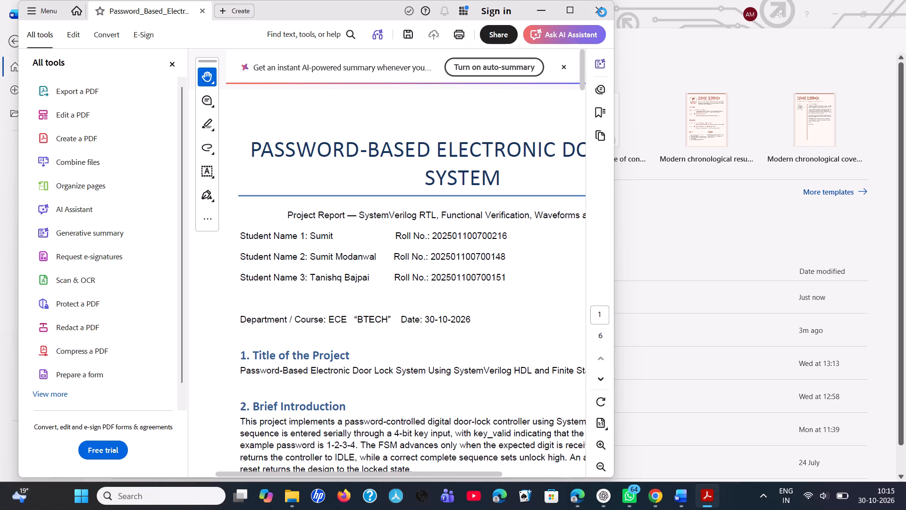
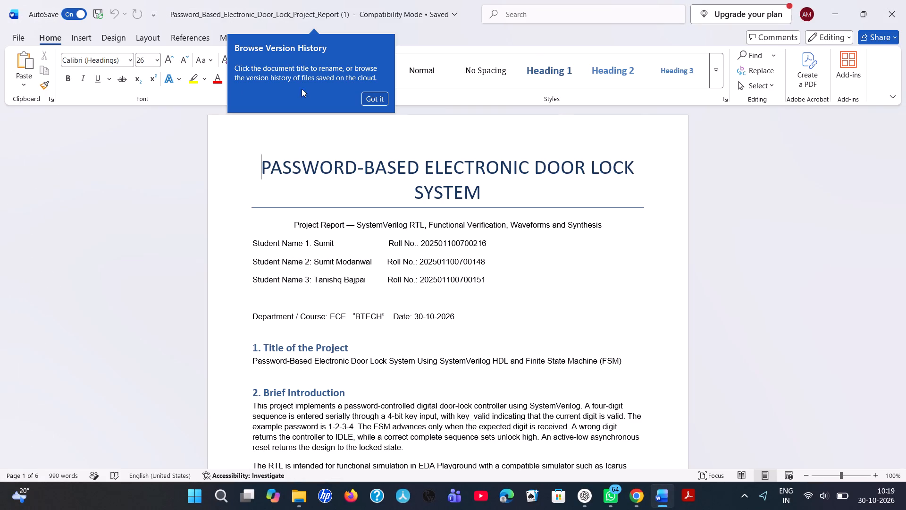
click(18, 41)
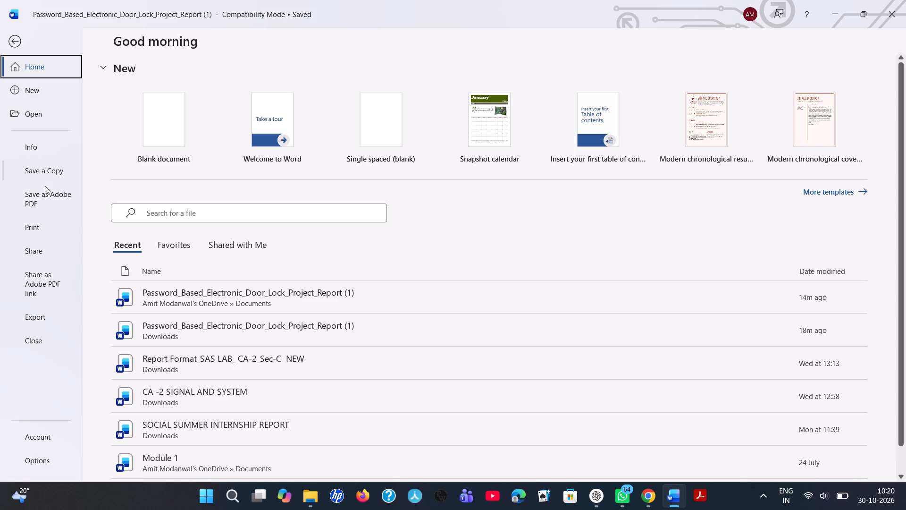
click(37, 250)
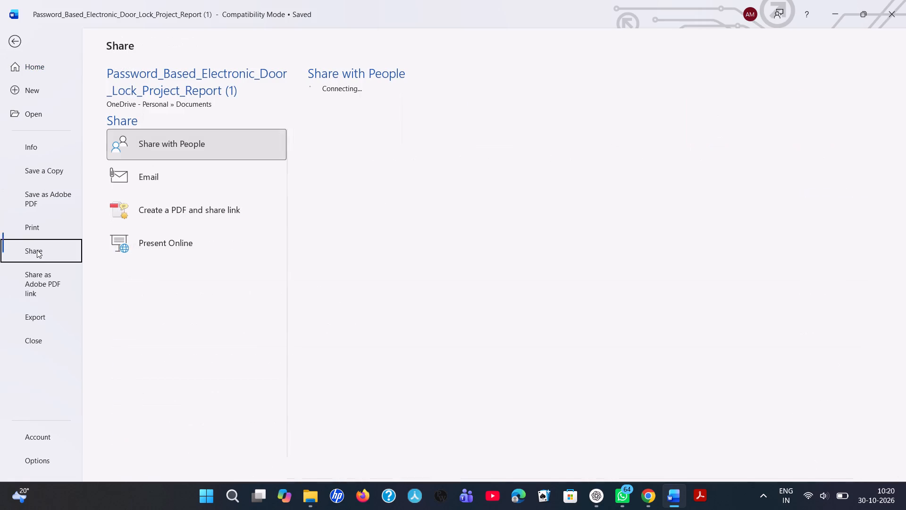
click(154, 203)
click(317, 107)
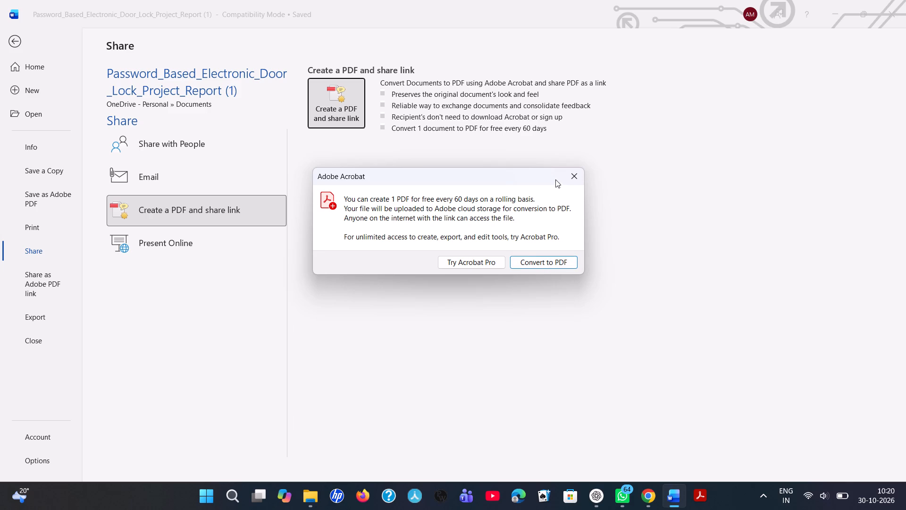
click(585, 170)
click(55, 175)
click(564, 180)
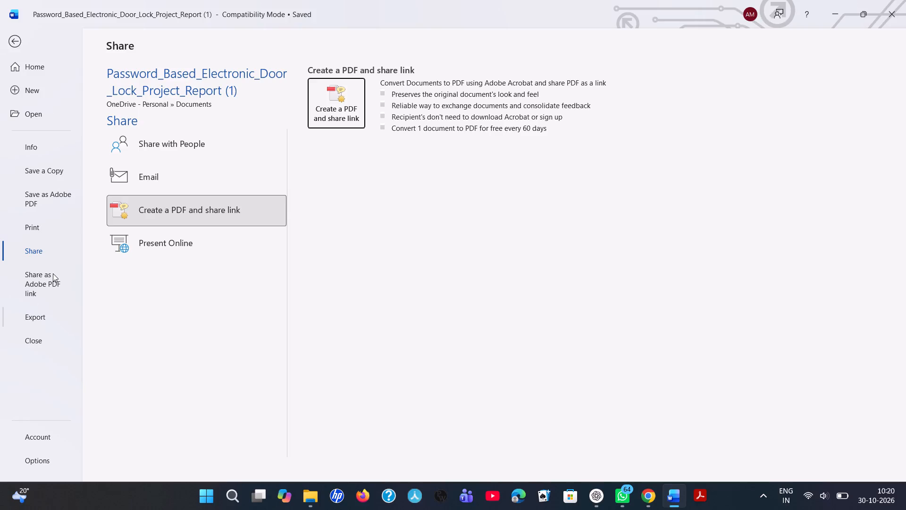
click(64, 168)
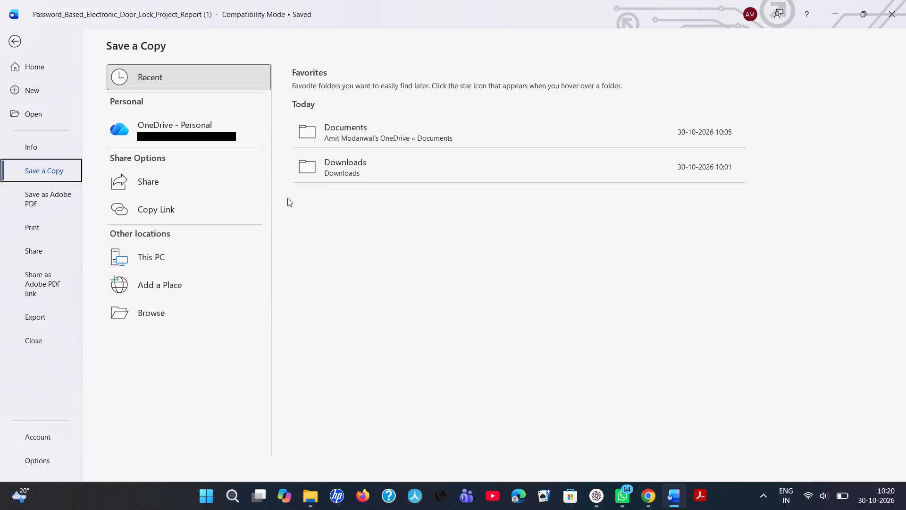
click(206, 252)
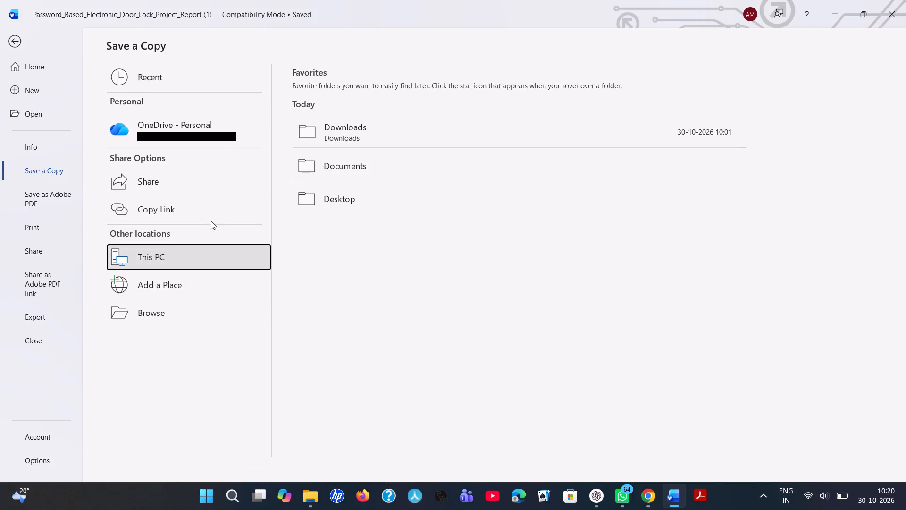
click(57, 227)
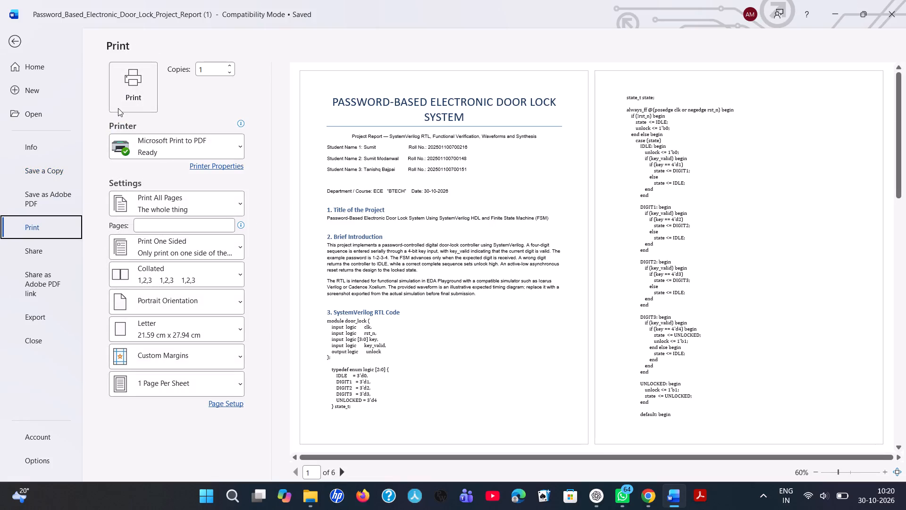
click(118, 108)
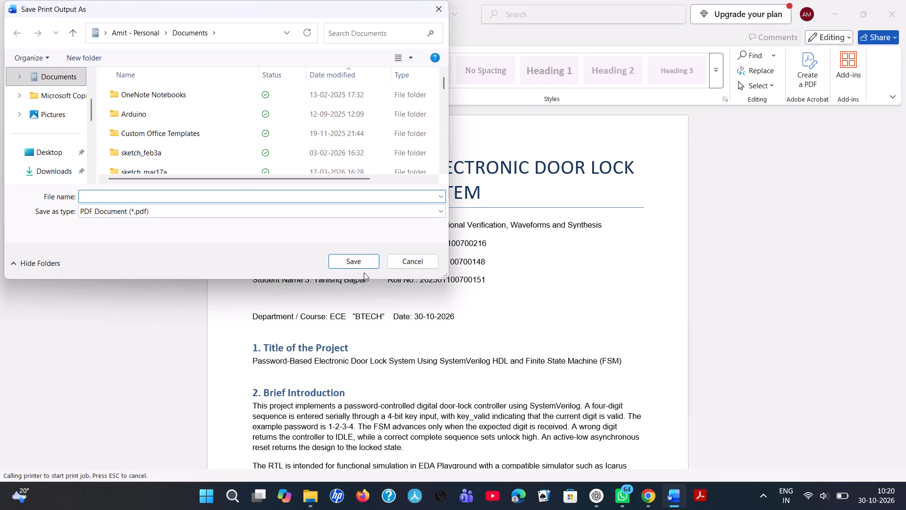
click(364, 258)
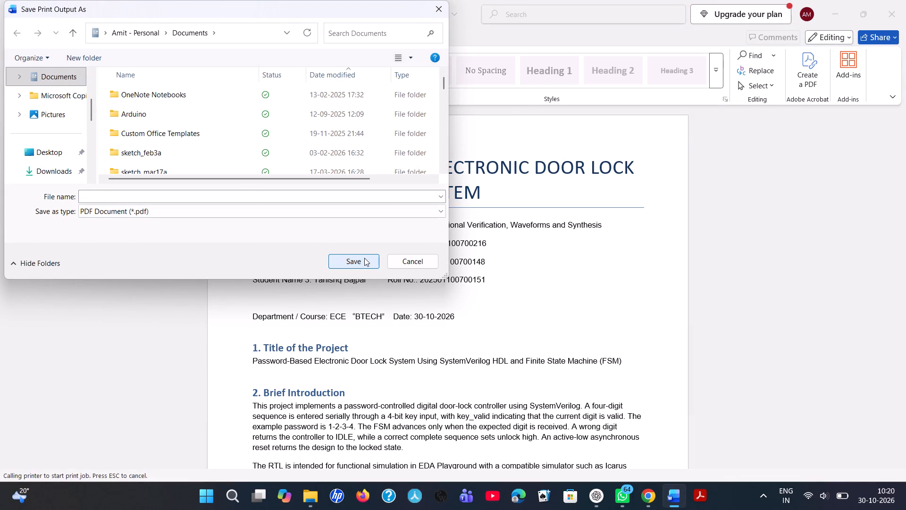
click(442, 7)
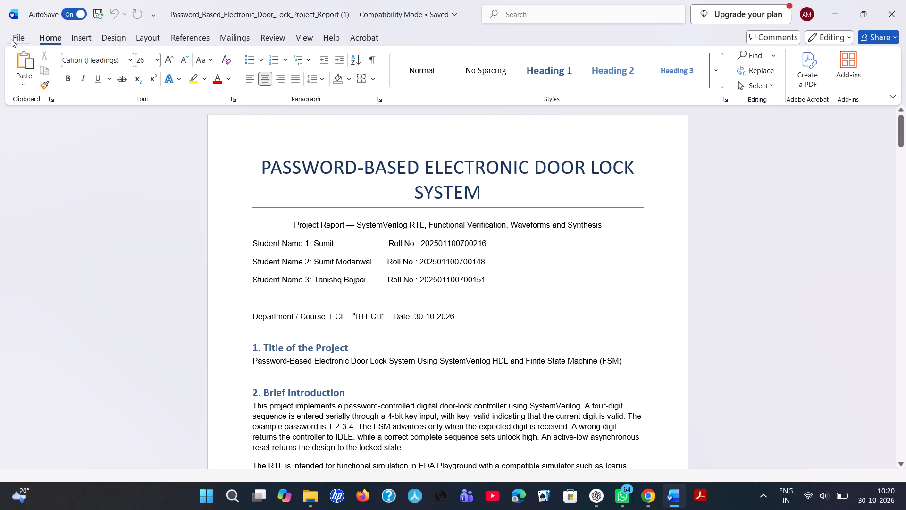
Print the whole report with Microsoft Print to PDF as DCF in the Documents folder, and close the resulting PDF in Acrobat.
click(12, 38)
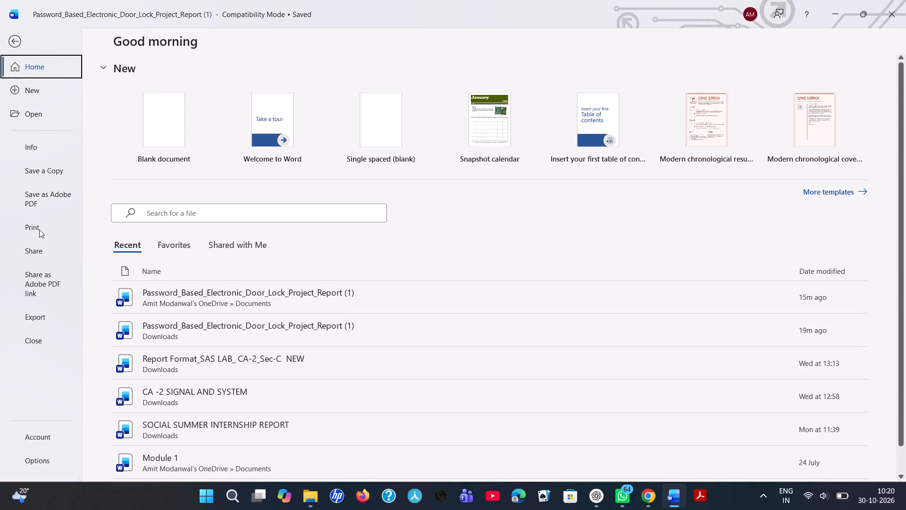
click(41, 228)
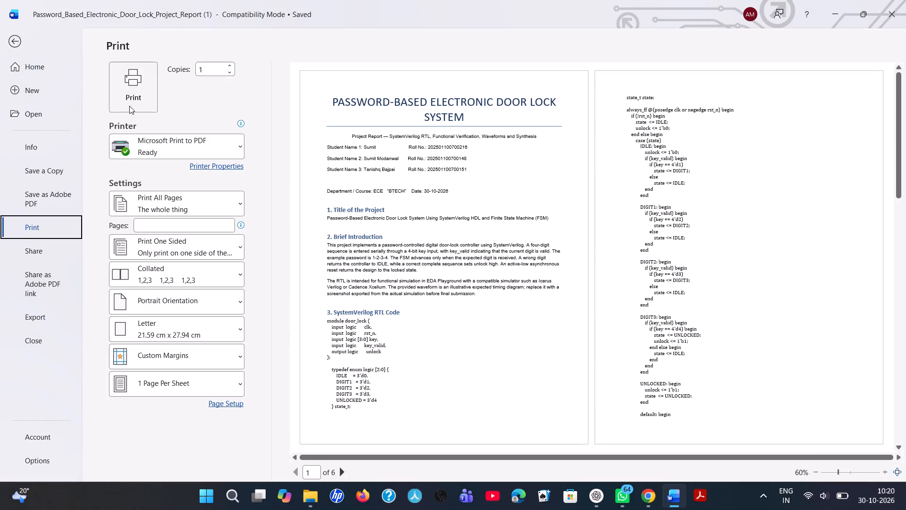
click(134, 103)
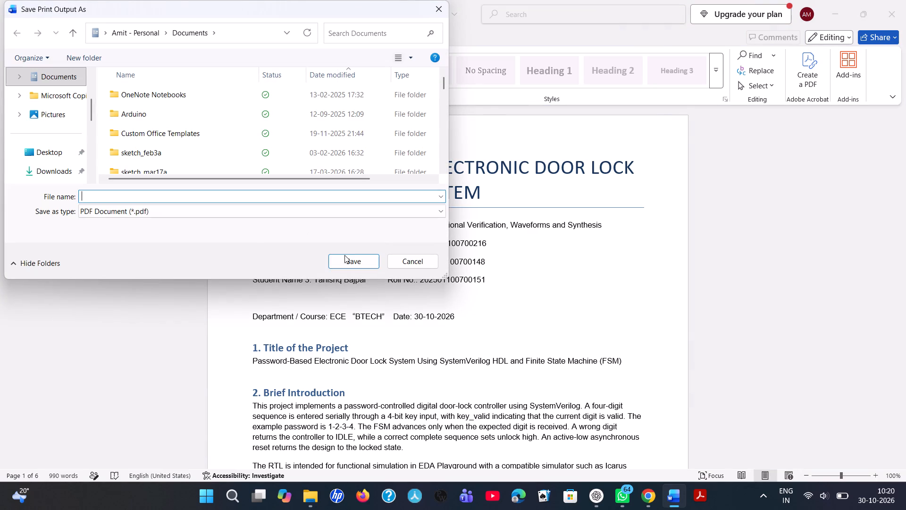
click(198, 195)
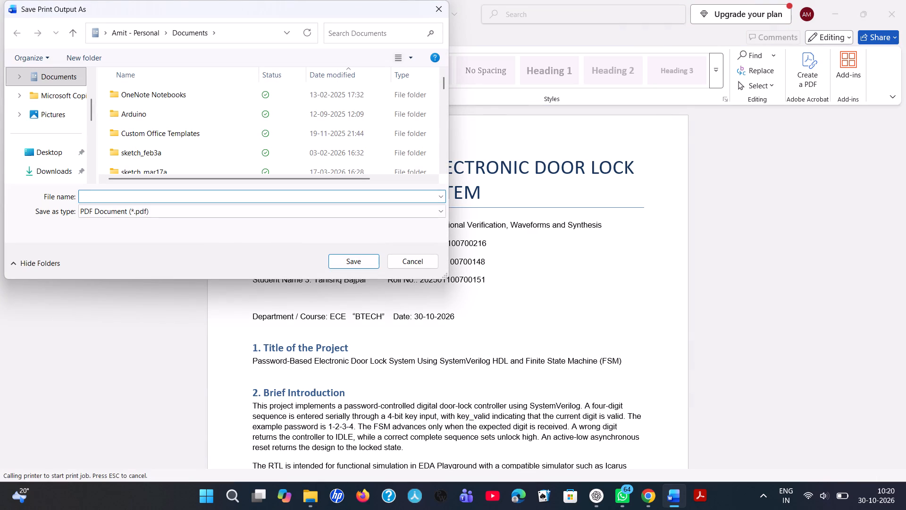
text(DCF)
click(347, 257)
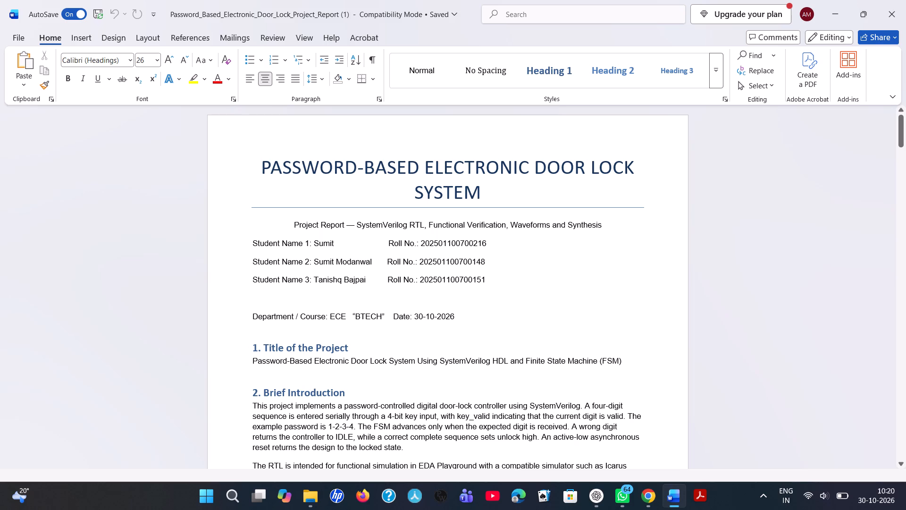
click(17, 32)
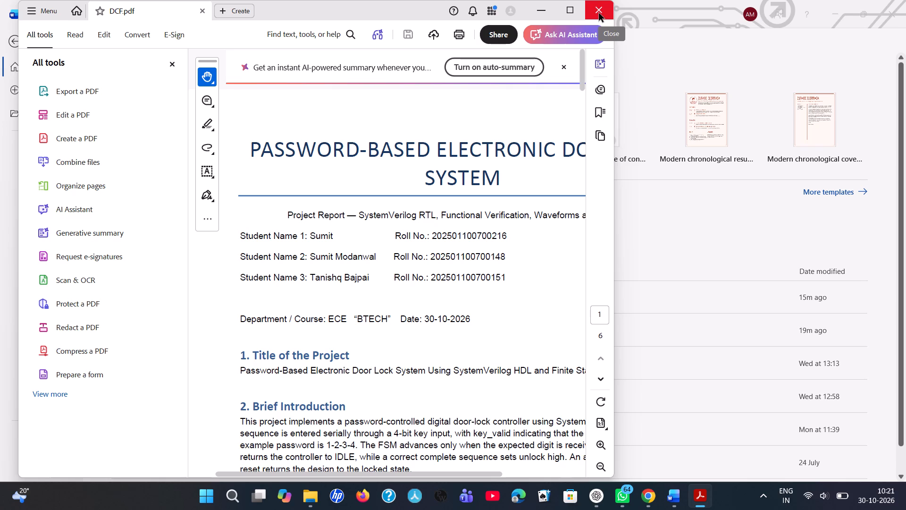
click(599, 13)
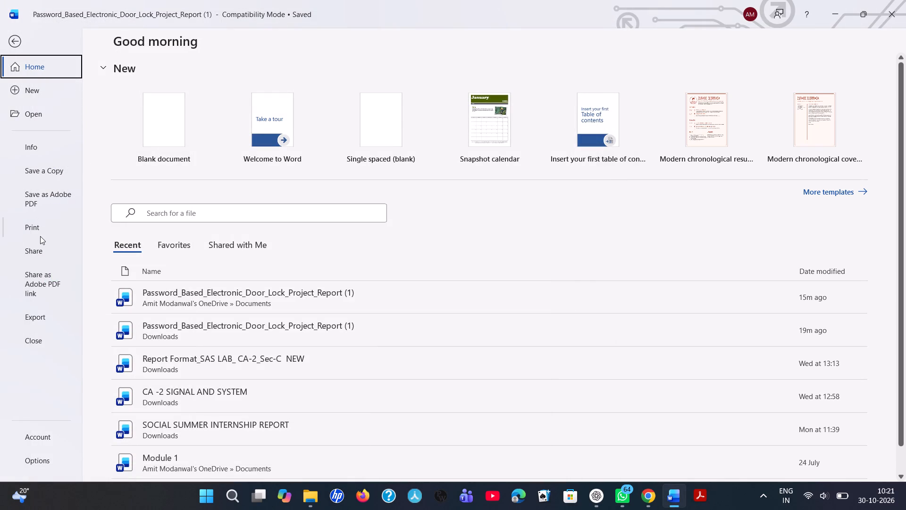
Export the door lock report as a PDF/XPS document.
click(42, 317)
click(166, 117)
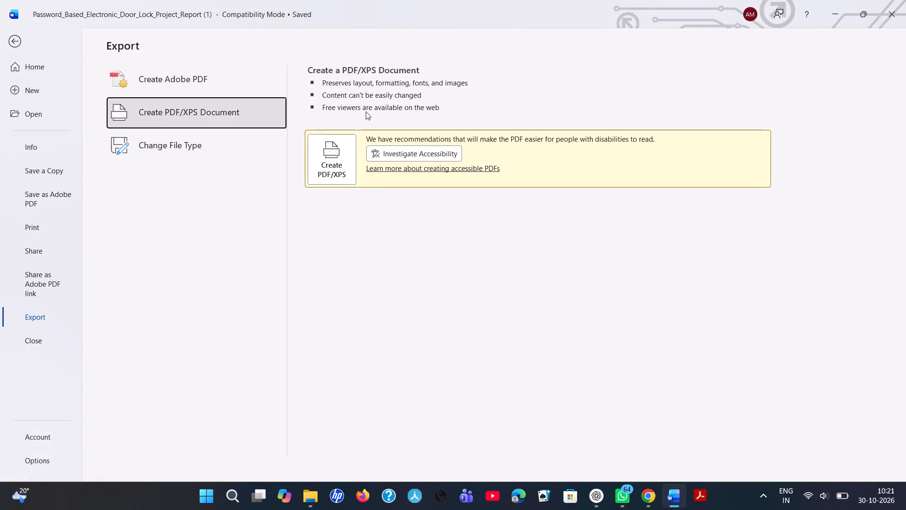
click(326, 160)
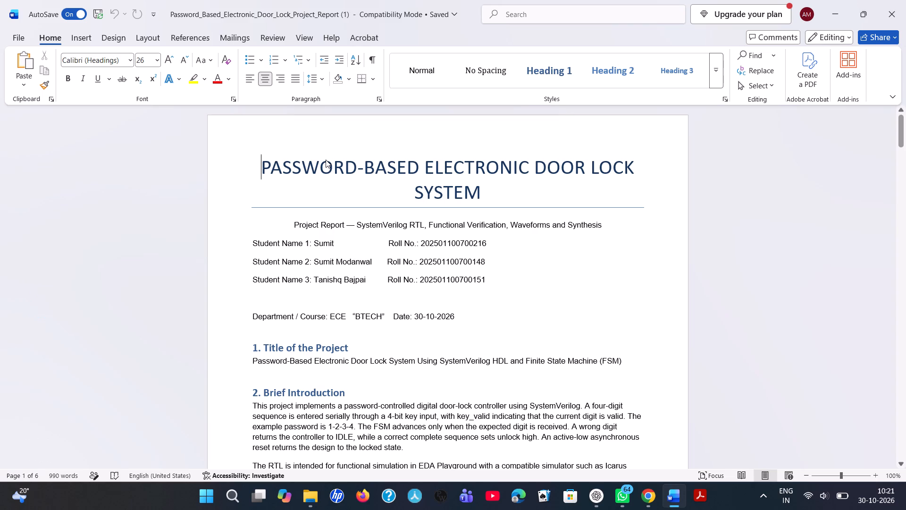
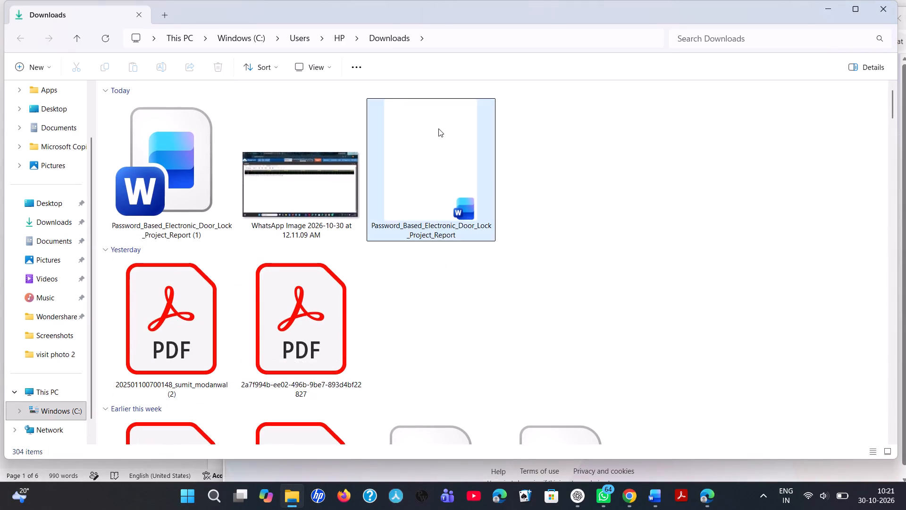
Close the Downloads folder window.
click(889, 12)
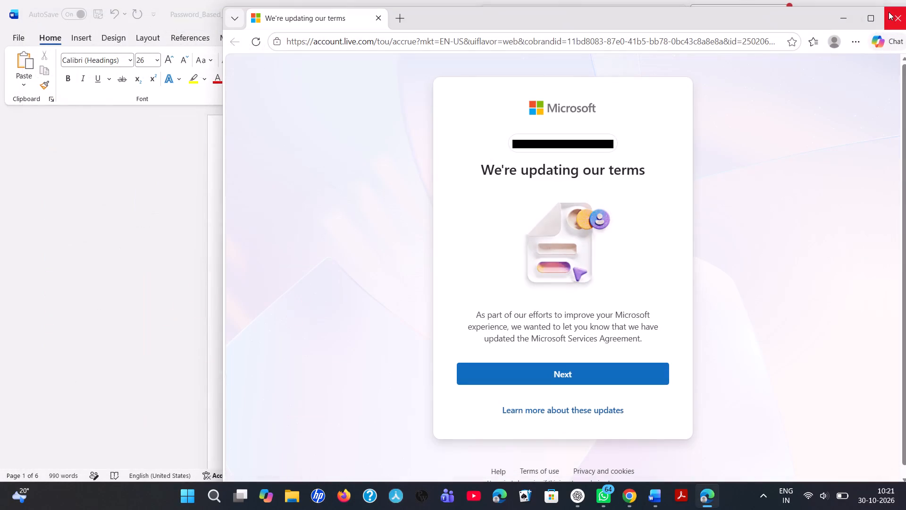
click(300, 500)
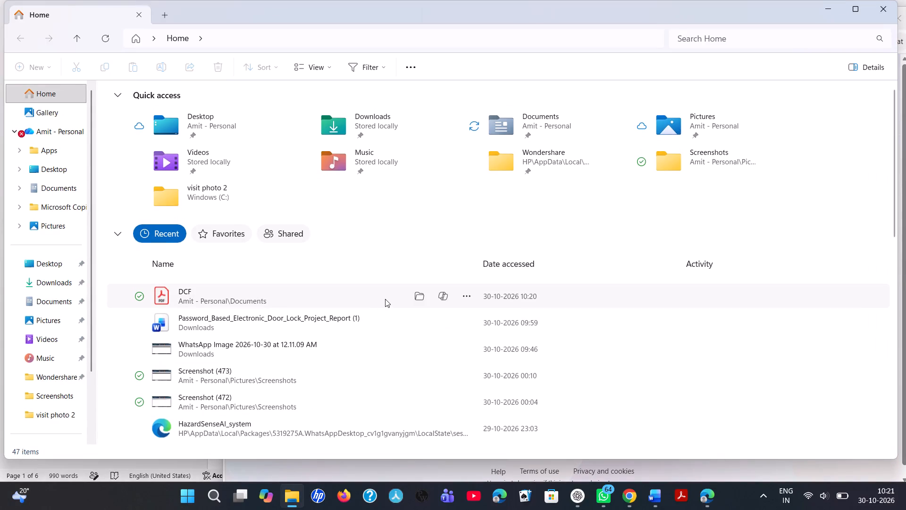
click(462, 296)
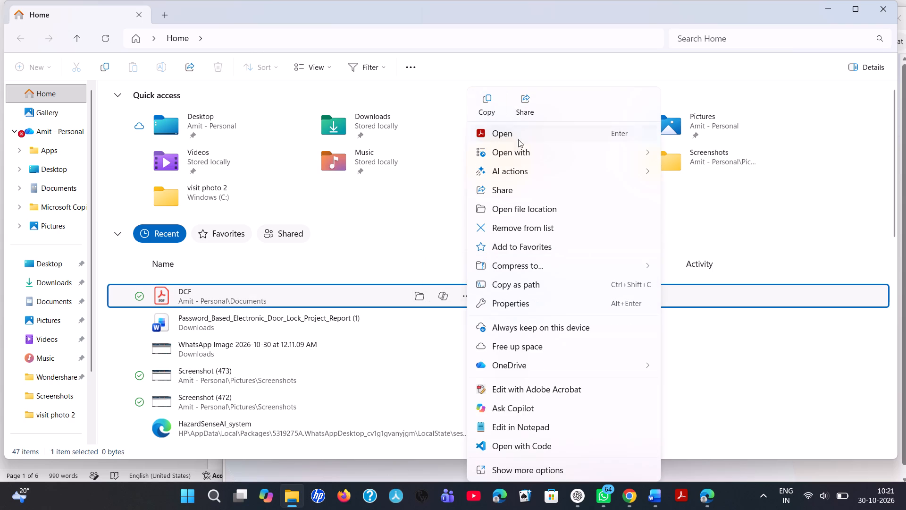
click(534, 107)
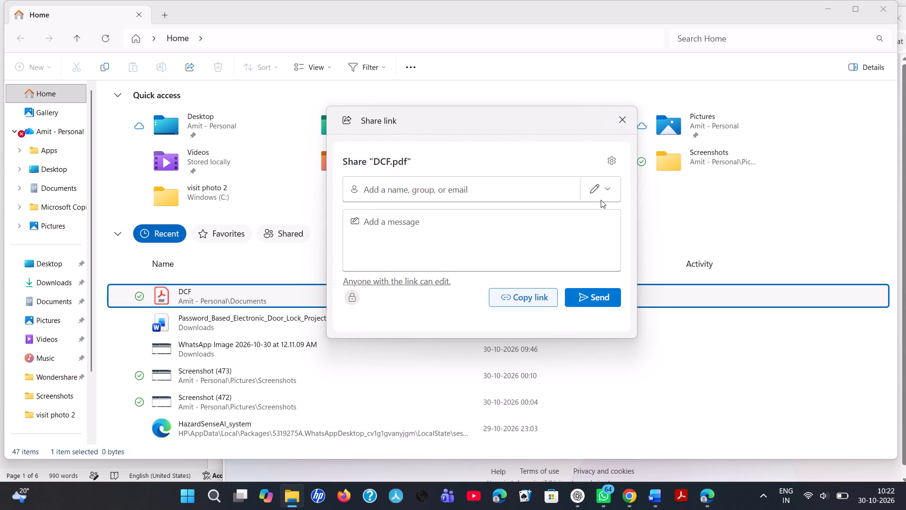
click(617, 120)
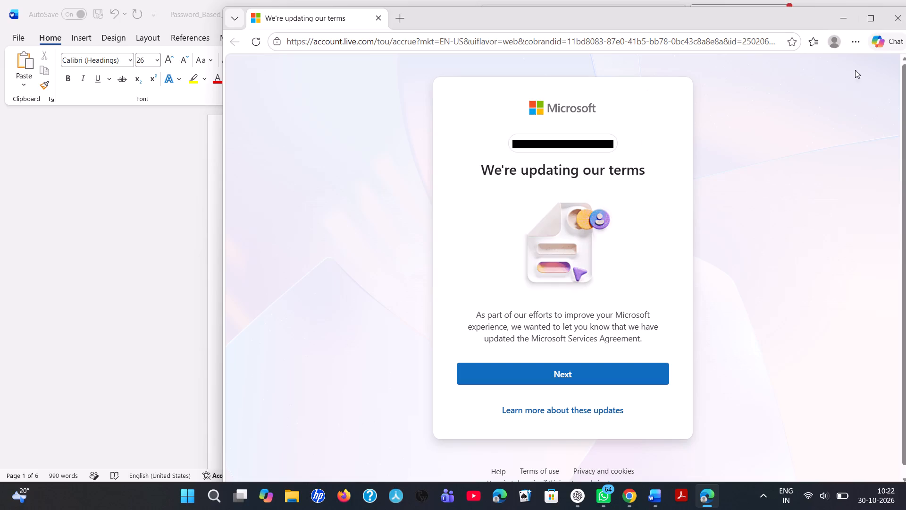
Close the browser window with the Microsoft terms update and return to the report in Word.
click(902, 24)
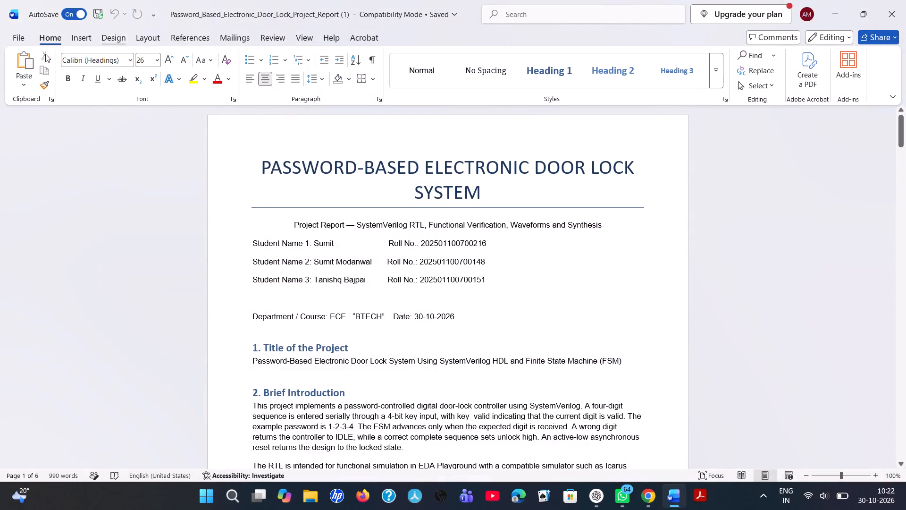
Print the whole door lock report with Microsoft Print to PDF, naming the output XJYIUGKJOIYFC in the Downloads folder.
click(29, 36)
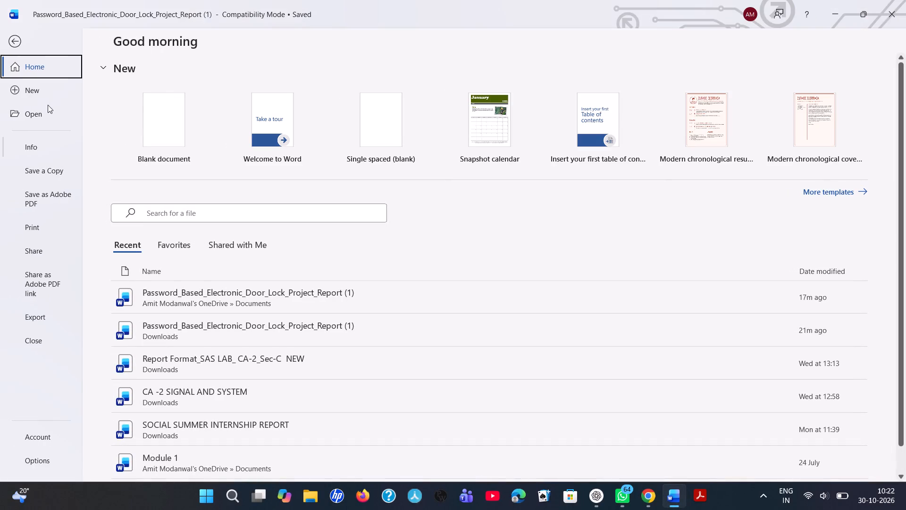
click(38, 235)
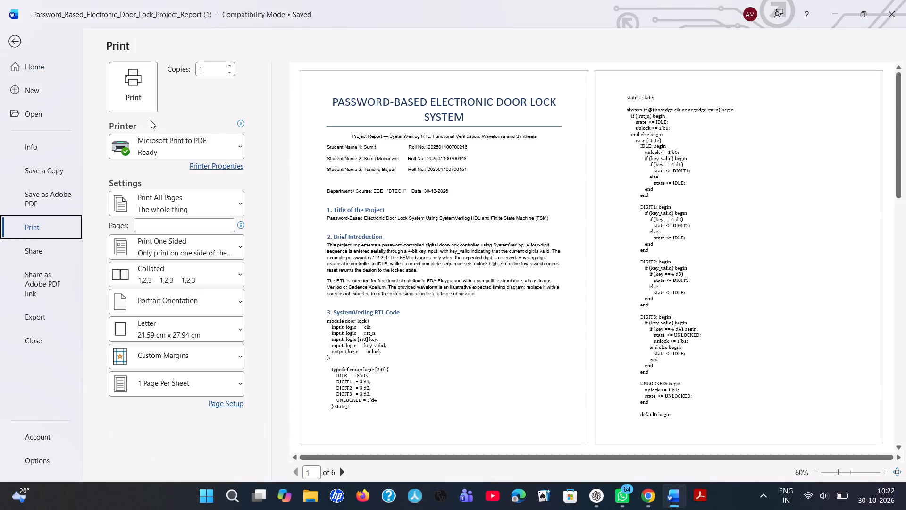
click(145, 101)
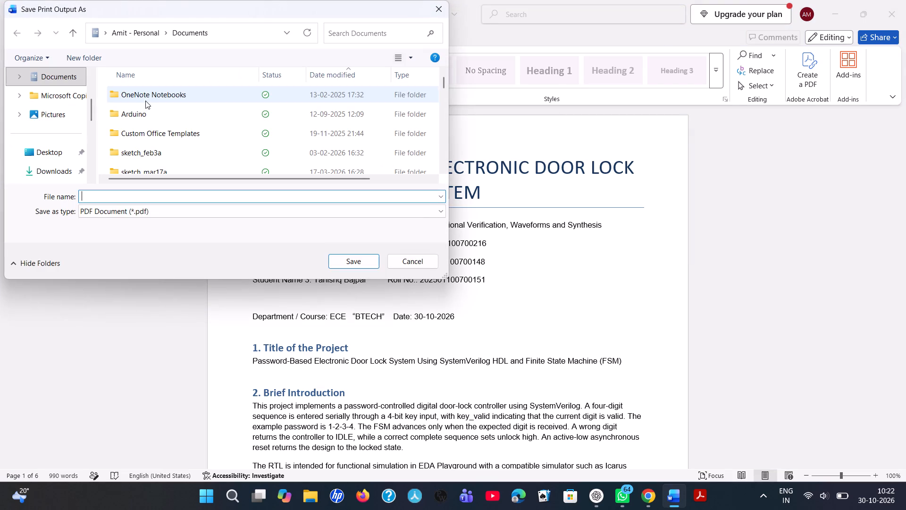
click(68, 165)
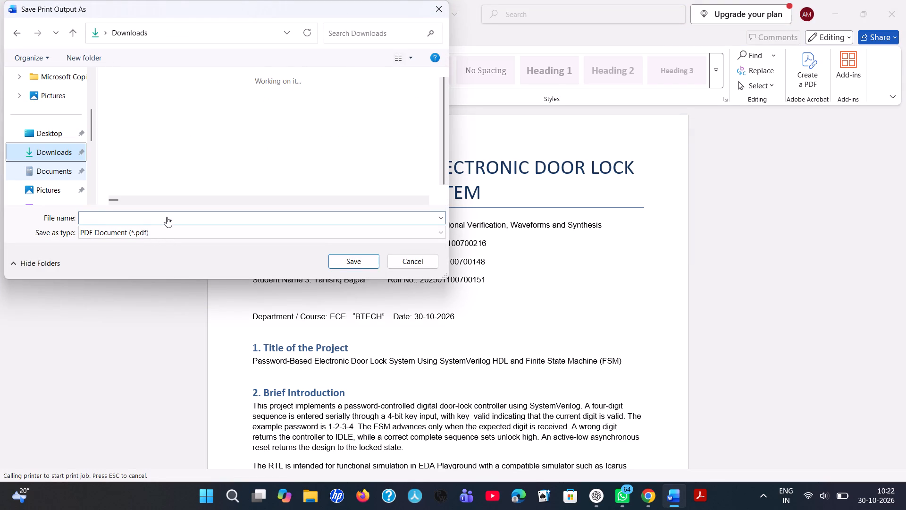